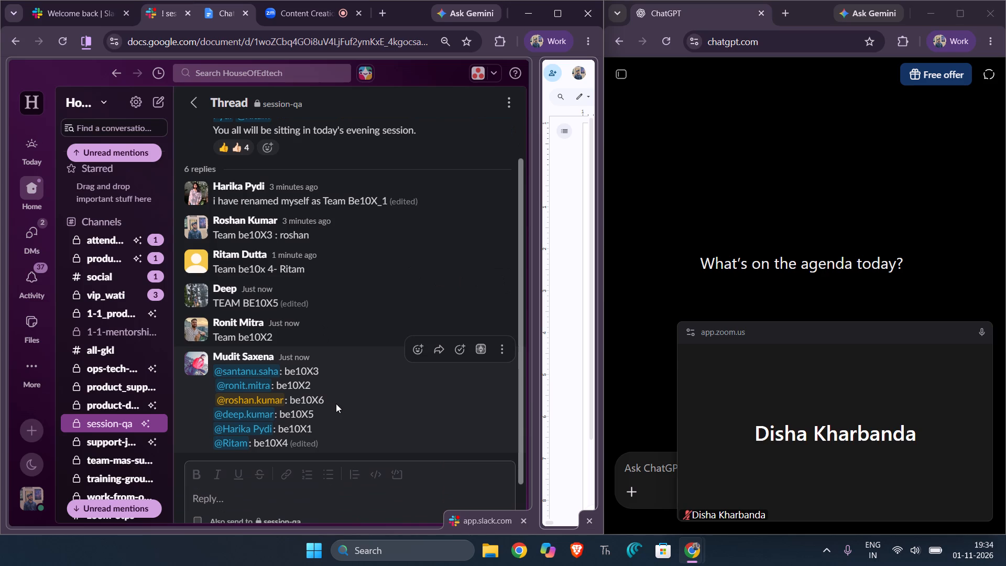
# Rename your own panelist entry in the Zoom webinar as Team be10X6.
pyautogui.click(289, 15)
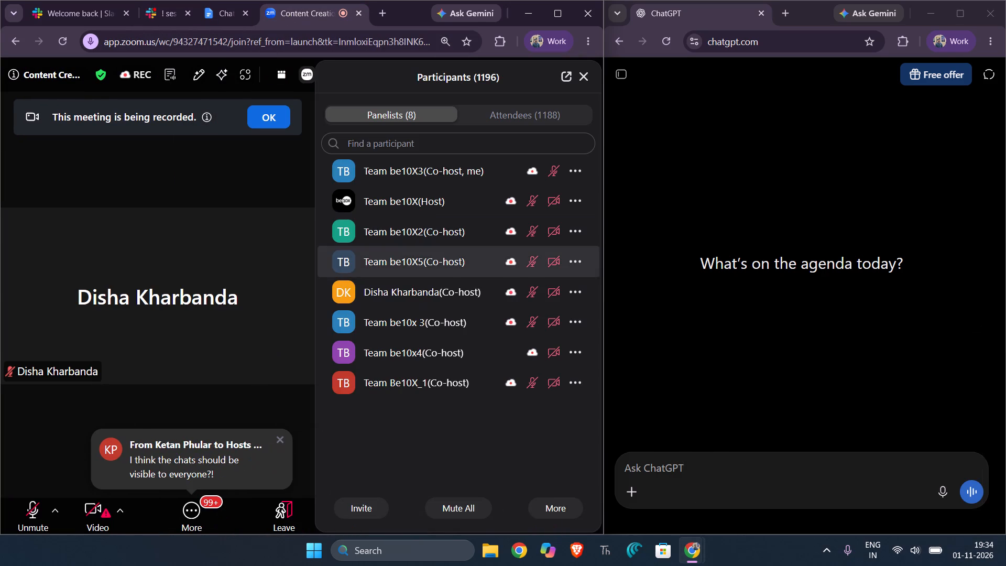
pyautogui.click(577, 168)
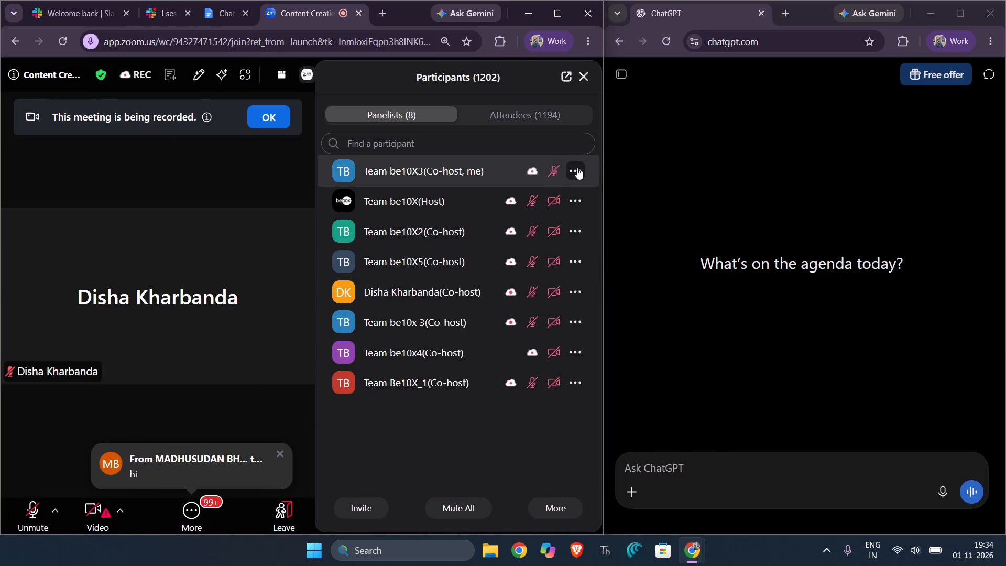
pyautogui.click(511, 254)
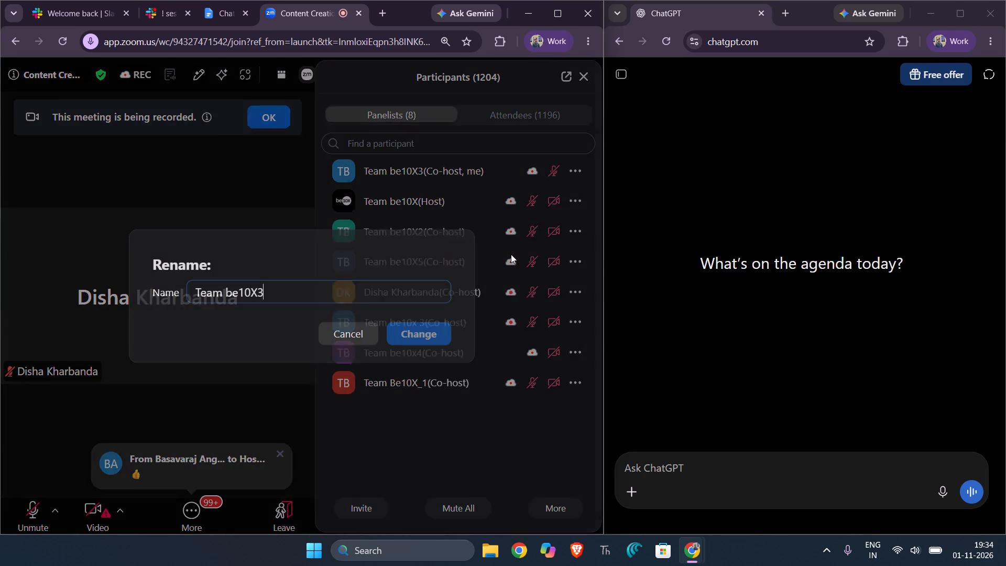
pyautogui.press('BackSpace')
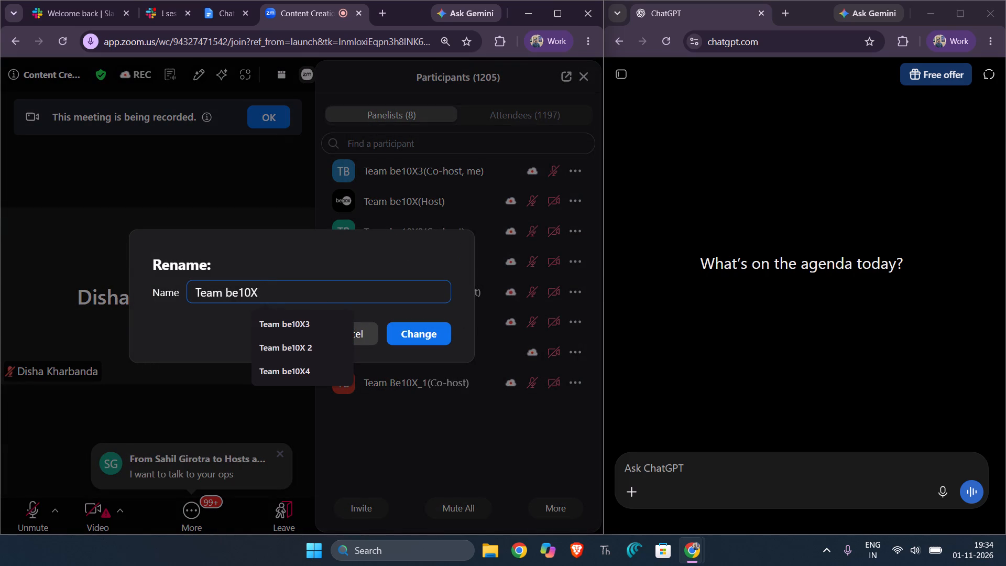
pyautogui.press('6')
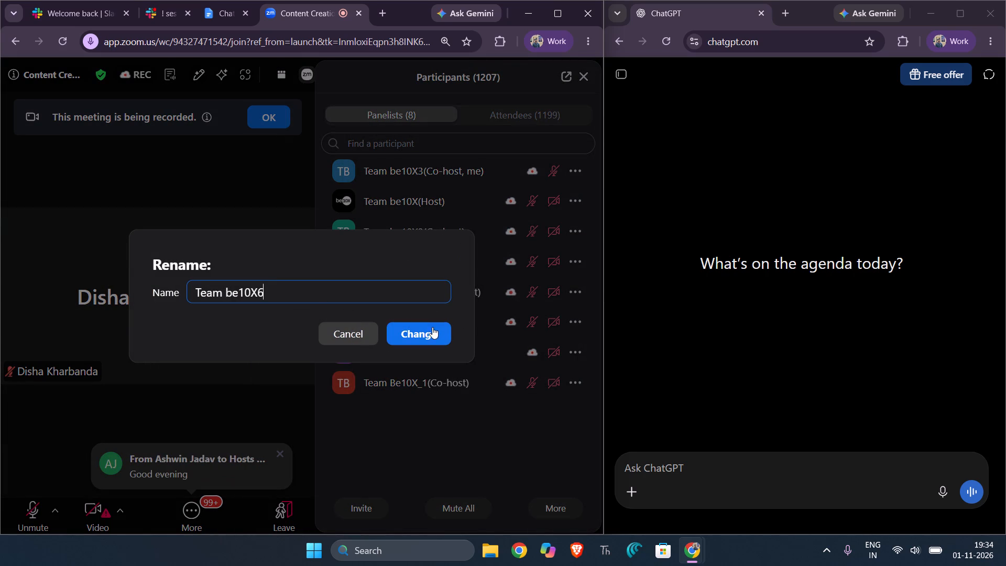
pyautogui.click(427, 335)
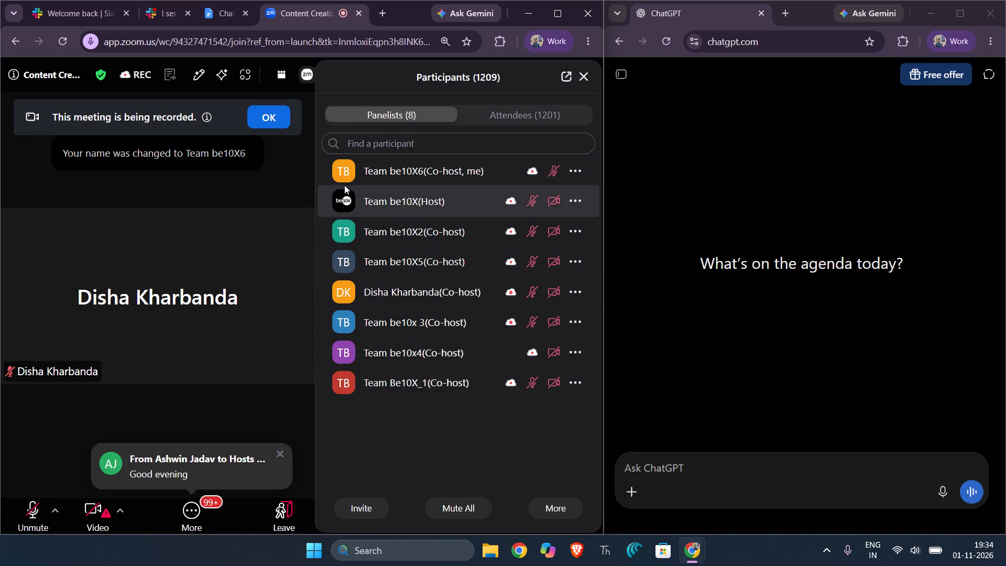
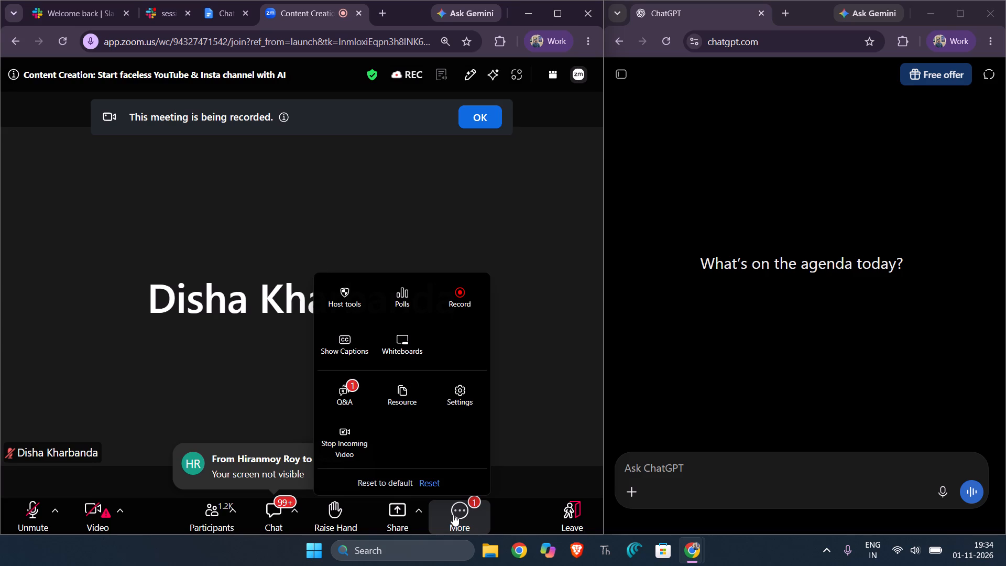
# Open the Q&A of the Zoom webinar.
pyautogui.click(342, 394)
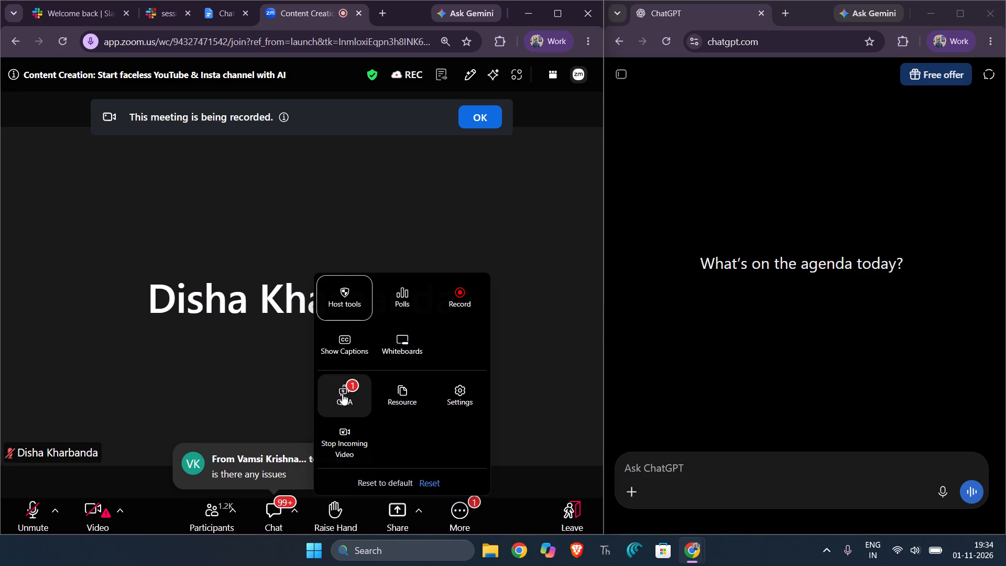
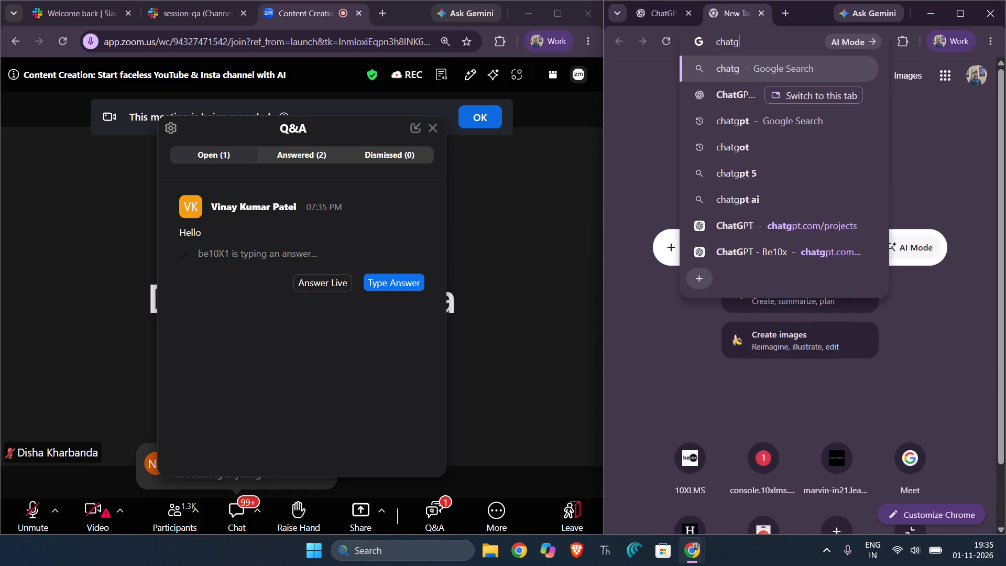
# Clear the unfinished search text and open the Chat QNA document from Google Docs.
pyautogui.press('BackSpace')
pyautogui.press('BackSpace')
pyautogui.press('BackSpace')
pyautogui.press('BackSpace')
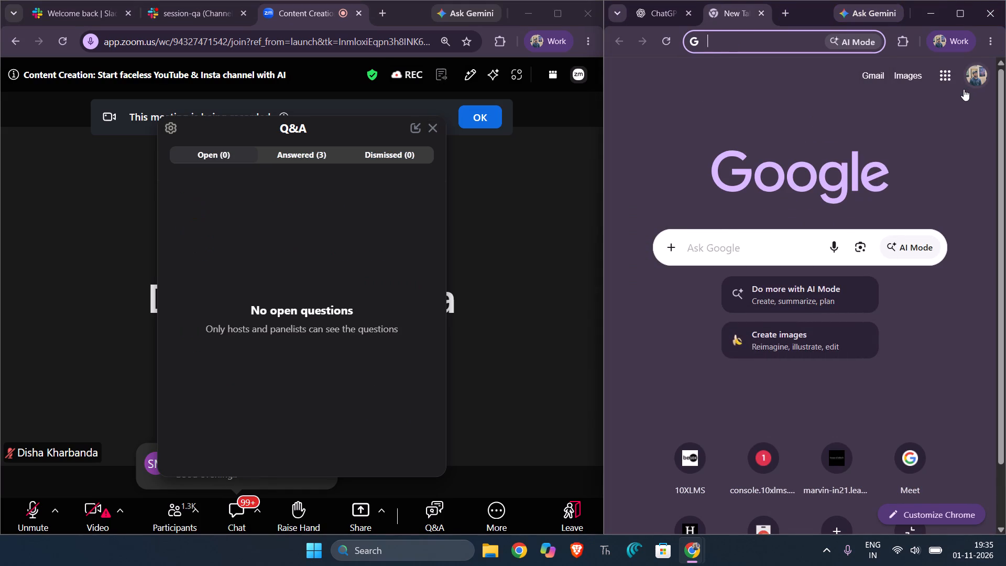
pyautogui.click(950, 81)
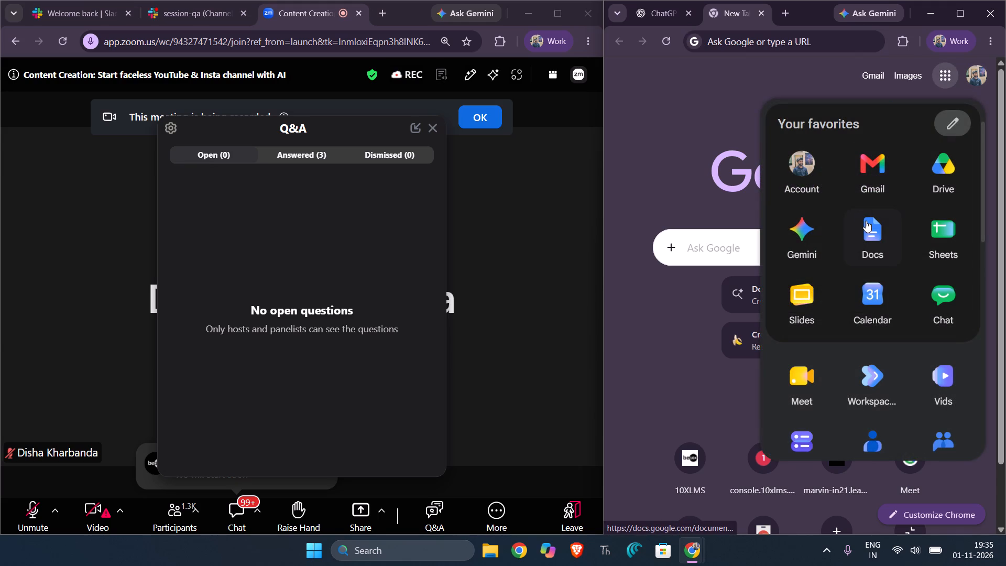
pyautogui.click(867, 222)
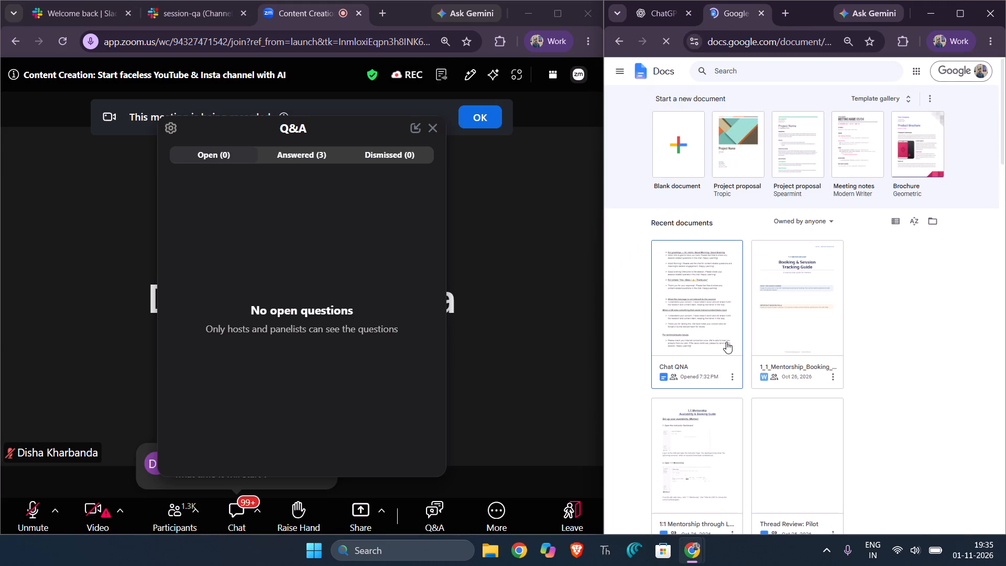
pyautogui.click(702, 334)
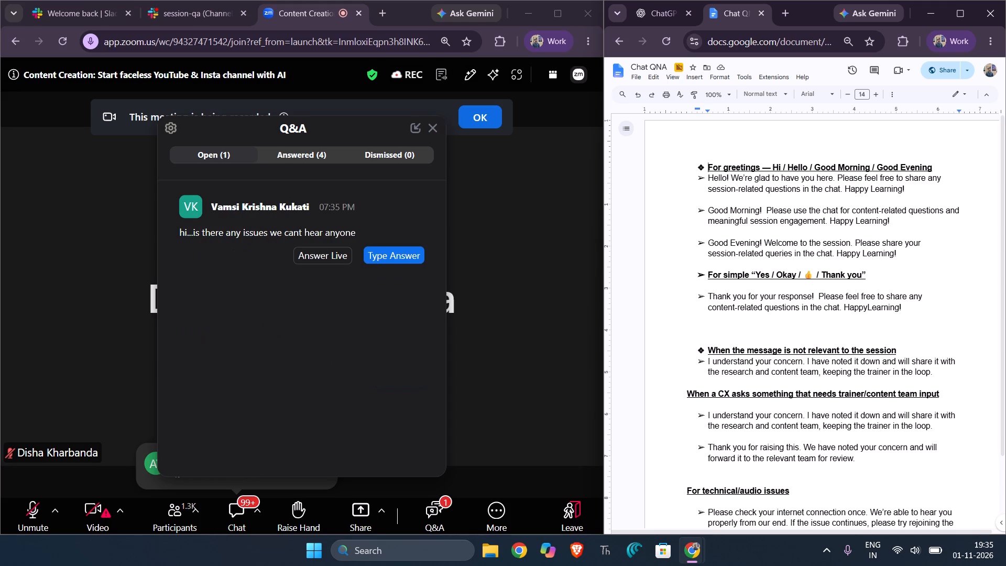
# Privately answer the question "hi...is there any issues we cant hear anyone" with the Chat QNA reply for technical/audio issues.
pyautogui.tripleClick(762, 306)
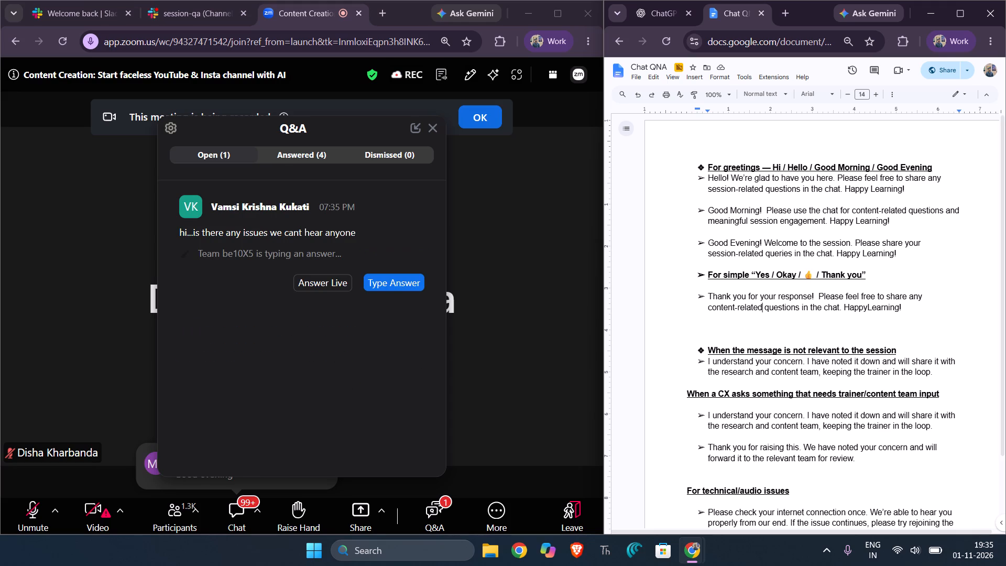
pyautogui.scroll(-4, 780, 399)
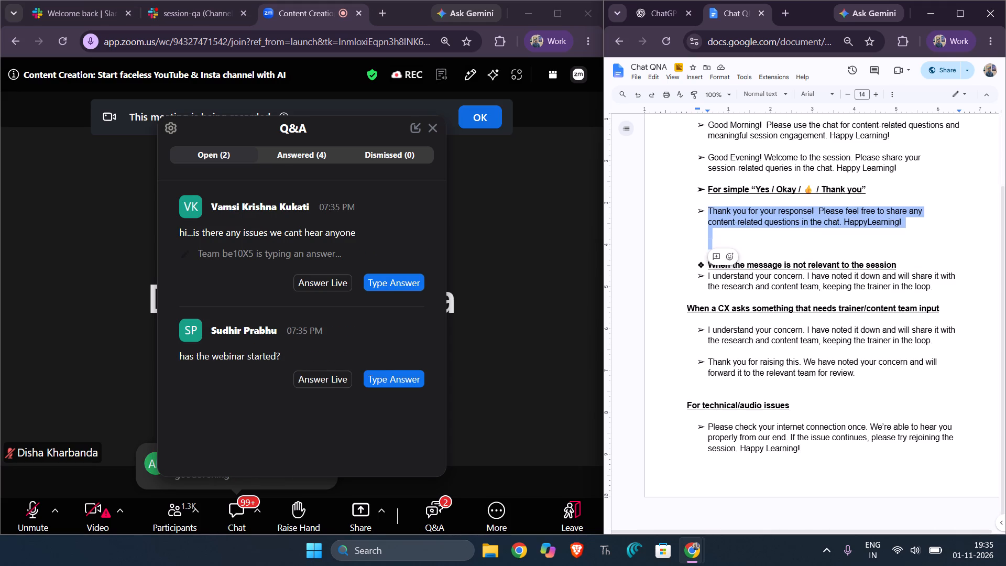
pyautogui.tripleClick(766, 454)
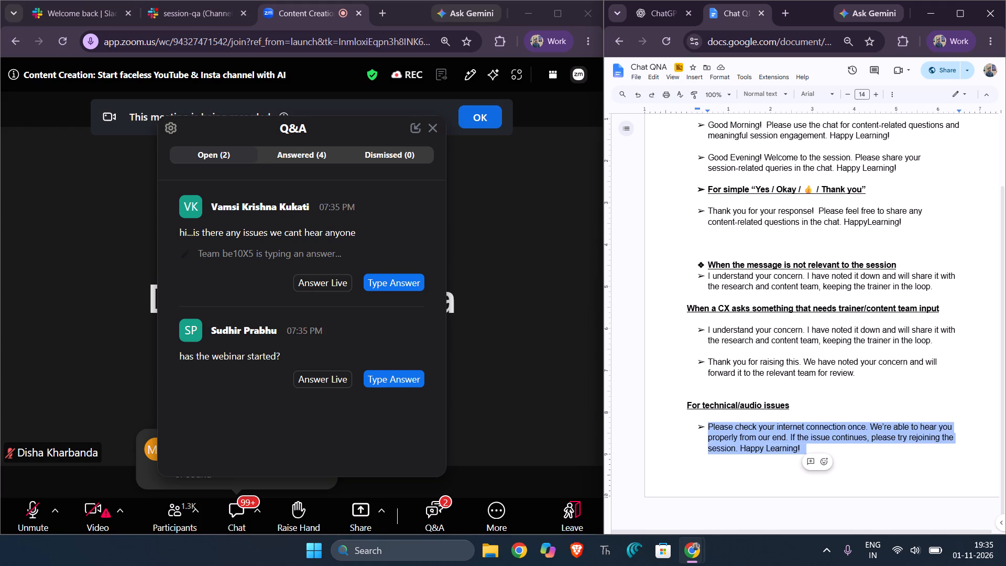
pyautogui.hotkey('ctrl', 'c')
pyautogui.click(403, 282)
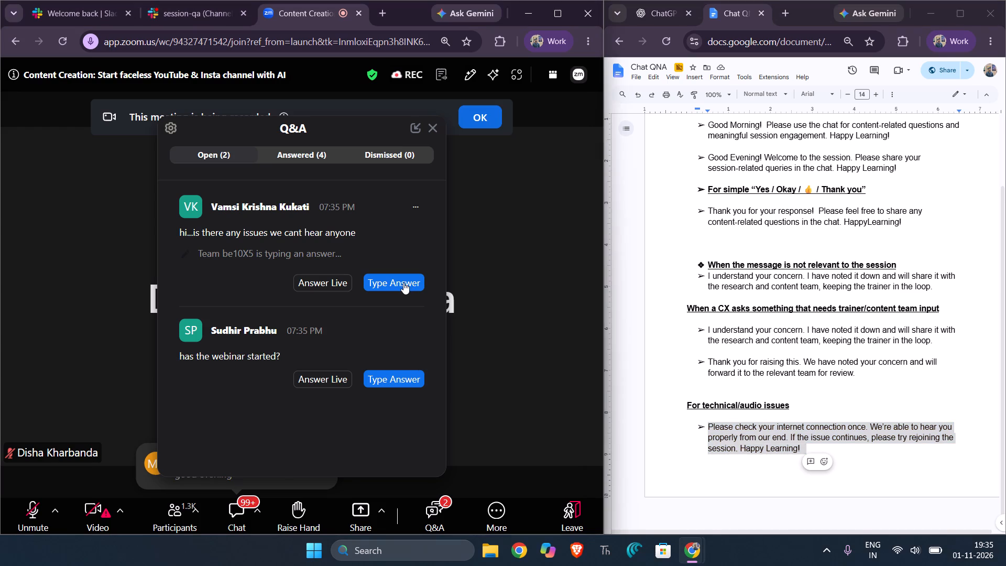
pyautogui.hotkey('ctrl', 'v')
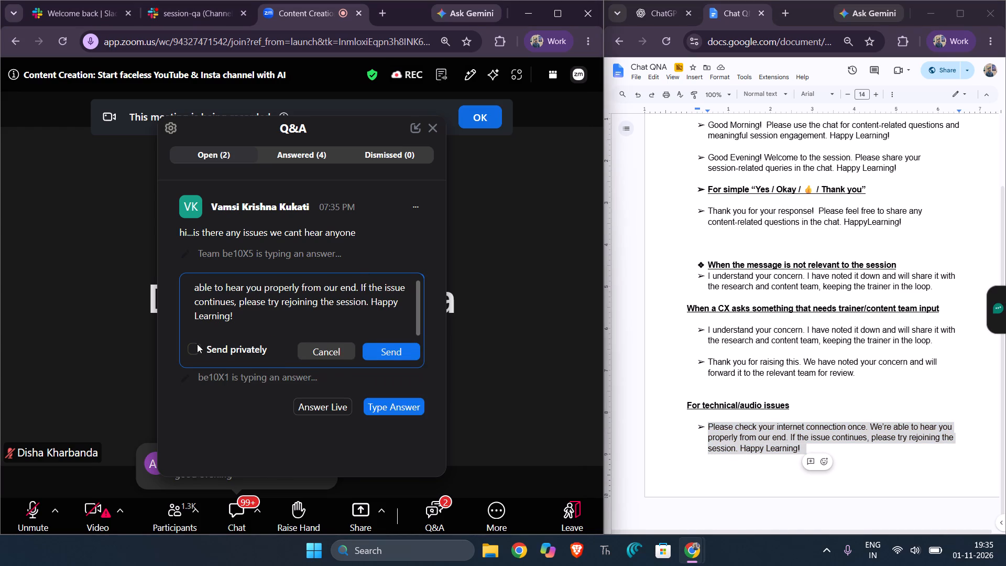
pyautogui.click(191, 346)
pyautogui.click(377, 352)
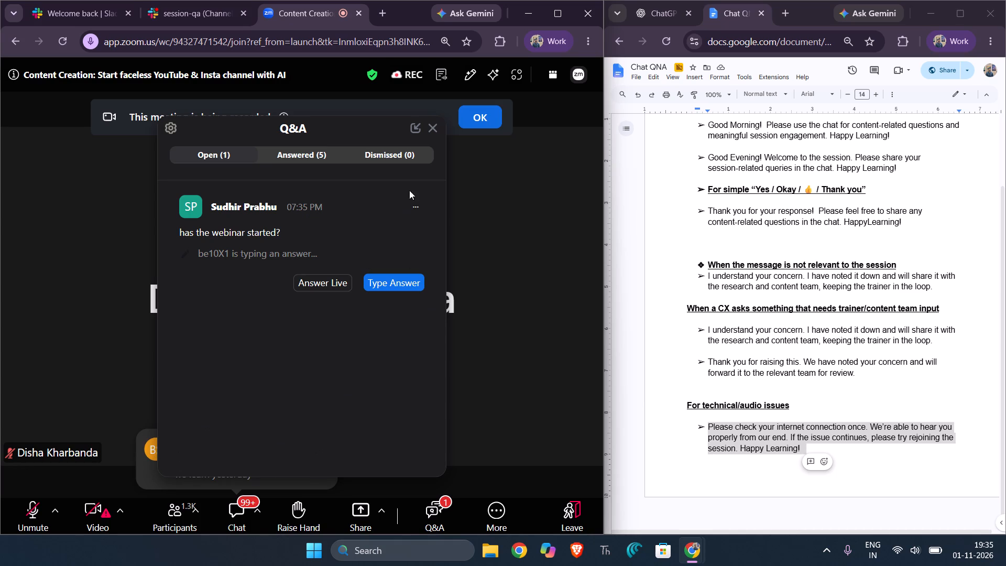
pyautogui.click(95, 265)
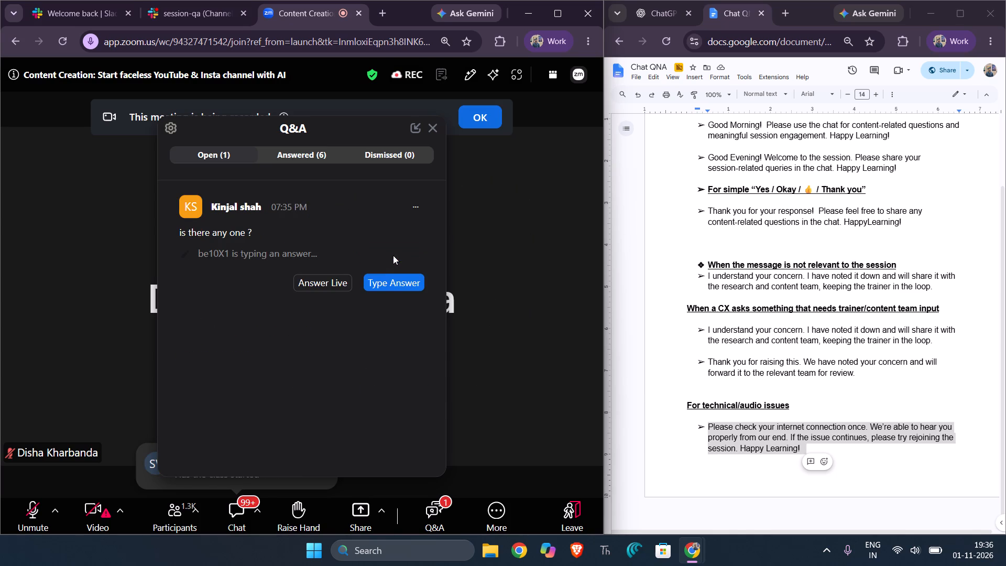
# Review the answered questions in the webinar Q&A and return to the open ones.
pyautogui.click(303, 154)
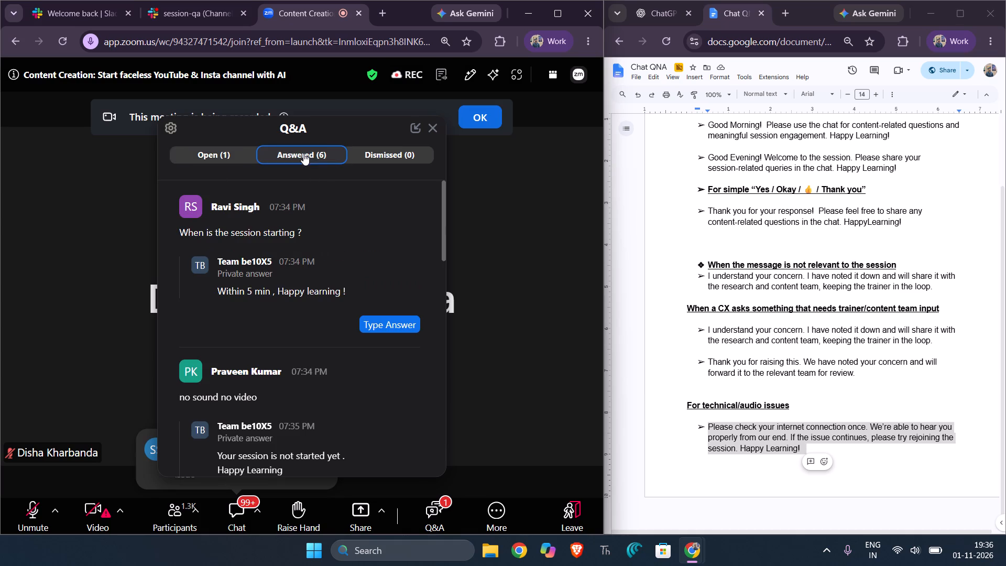
pyautogui.scroll(-6, 305, 339)
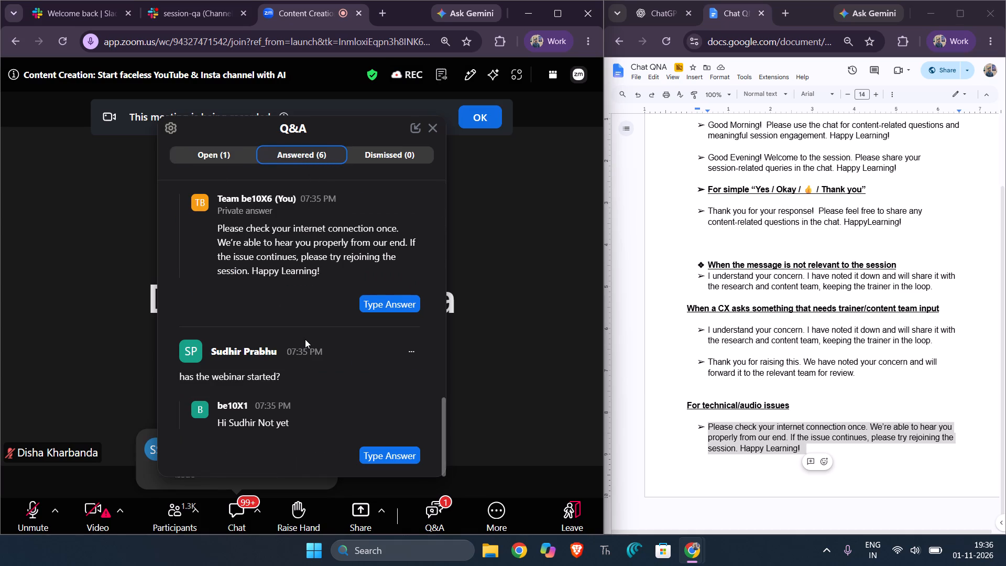
pyautogui.scroll(-1, 305, 339)
pyautogui.scroll(1, 305, 339)
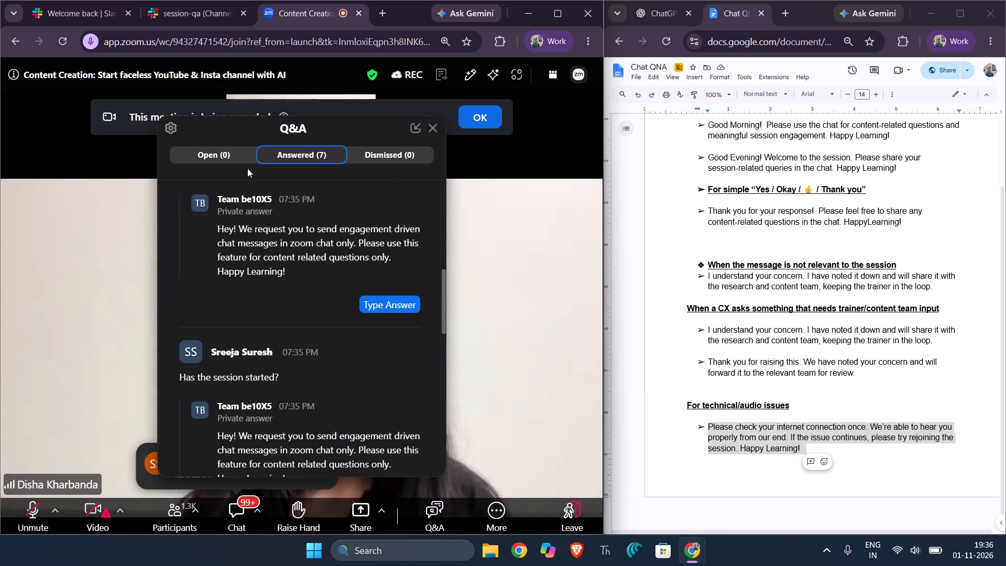
pyautogui.click(232, 159)
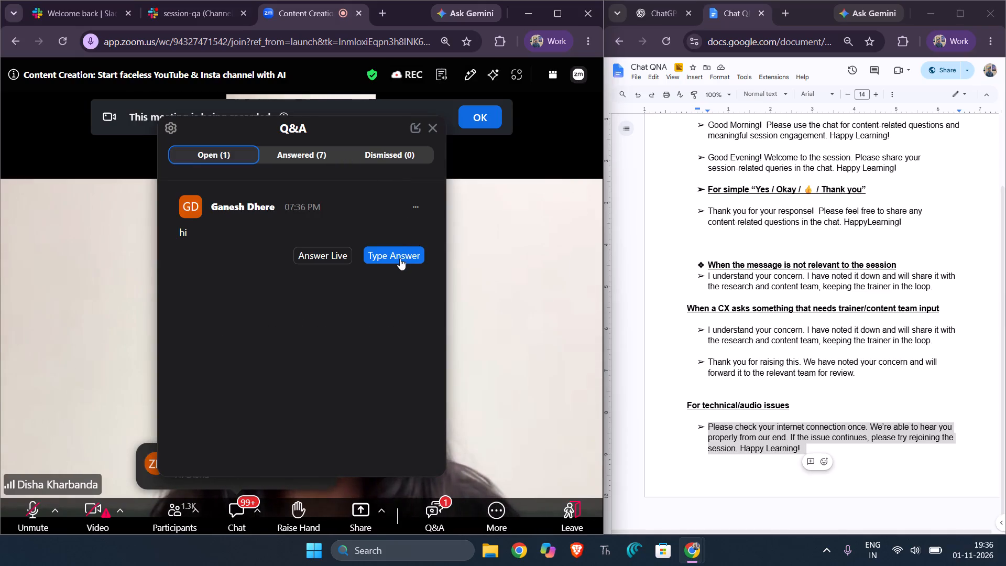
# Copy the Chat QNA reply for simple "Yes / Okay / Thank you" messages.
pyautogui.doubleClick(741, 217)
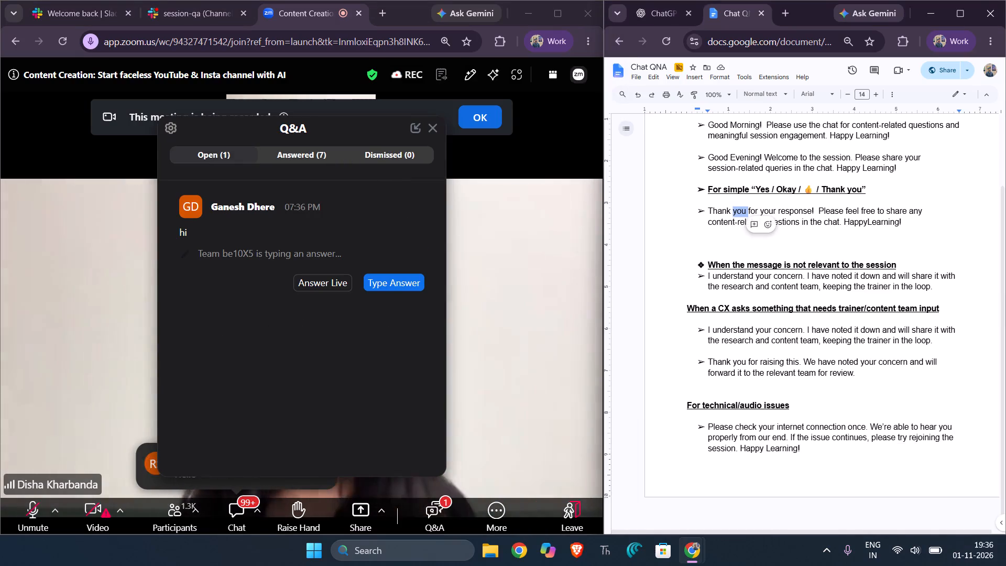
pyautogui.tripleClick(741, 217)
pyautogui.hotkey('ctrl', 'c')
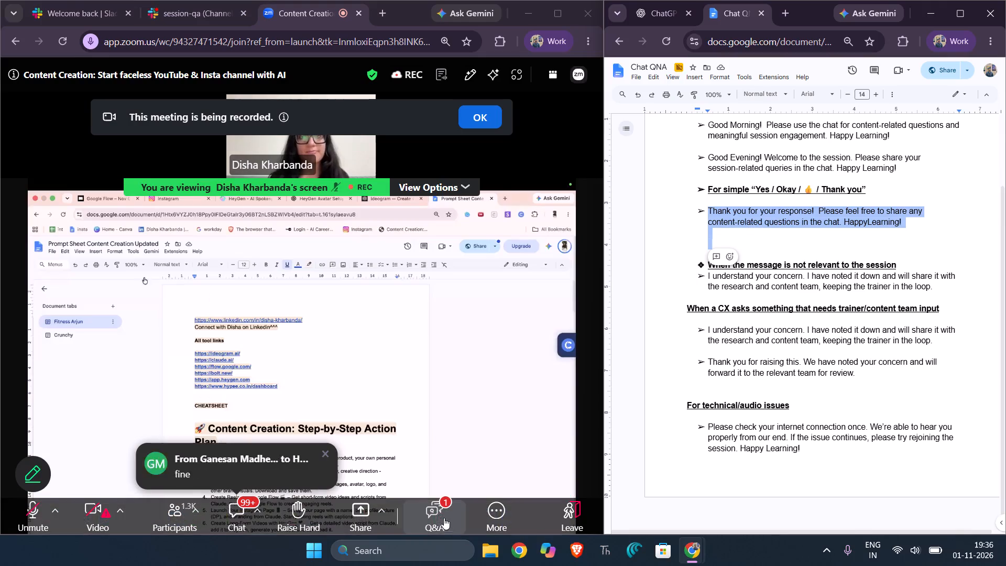
# Open the webinar Q&A to view the open questions.
pyautogui.click(437, 510)
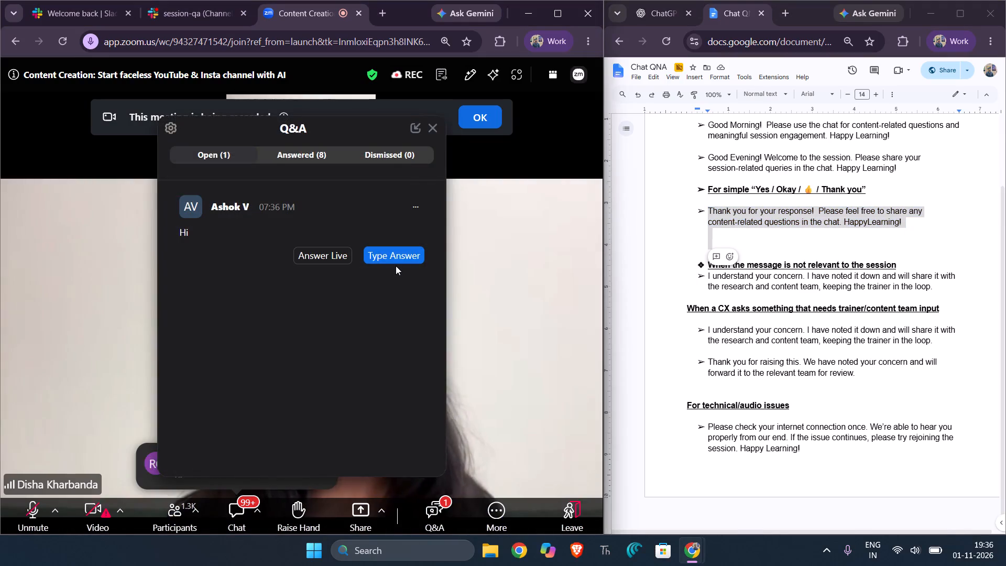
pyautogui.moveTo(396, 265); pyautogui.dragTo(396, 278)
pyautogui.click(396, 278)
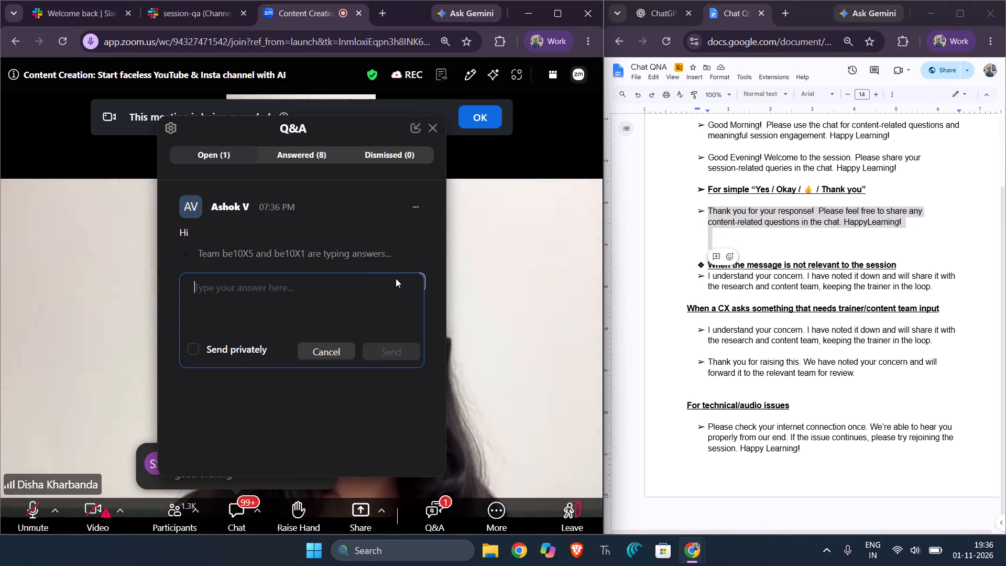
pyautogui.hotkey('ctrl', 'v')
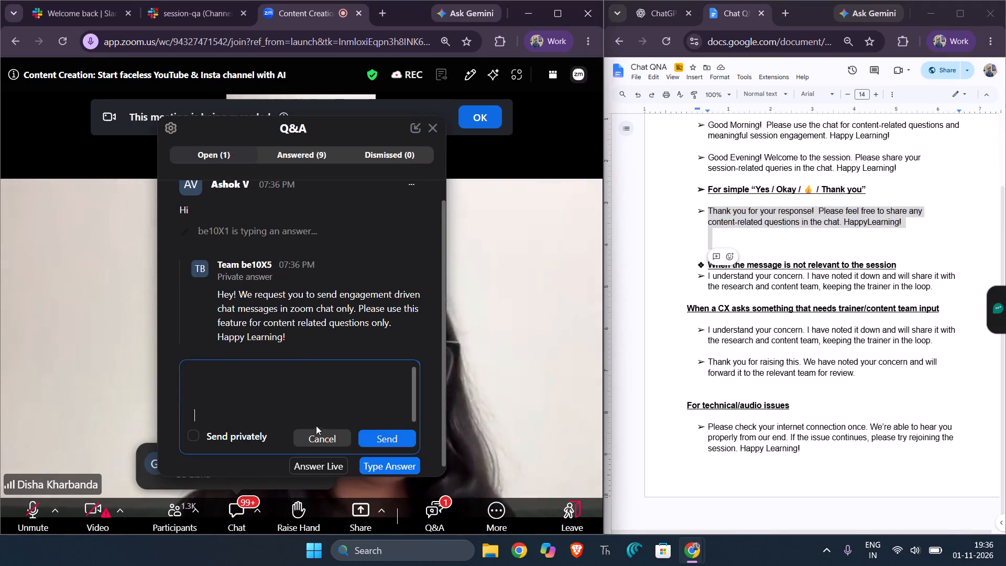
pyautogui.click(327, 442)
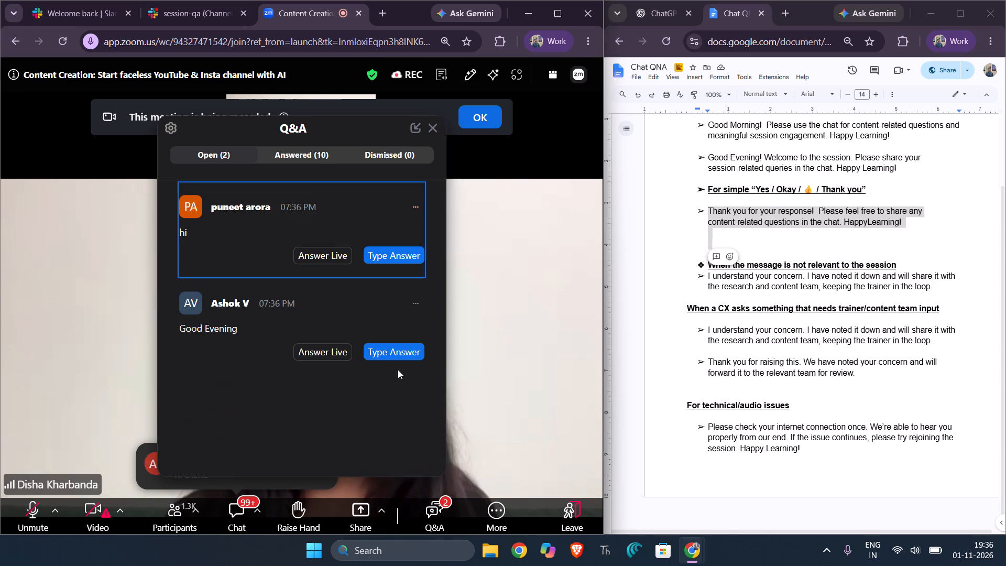
# Privately answer the open question "HI, GOOD EVE" with the copied Chat QNA thank-you reply.
pyautogui.click(395, 354)
pyautogui.click(393, 376)
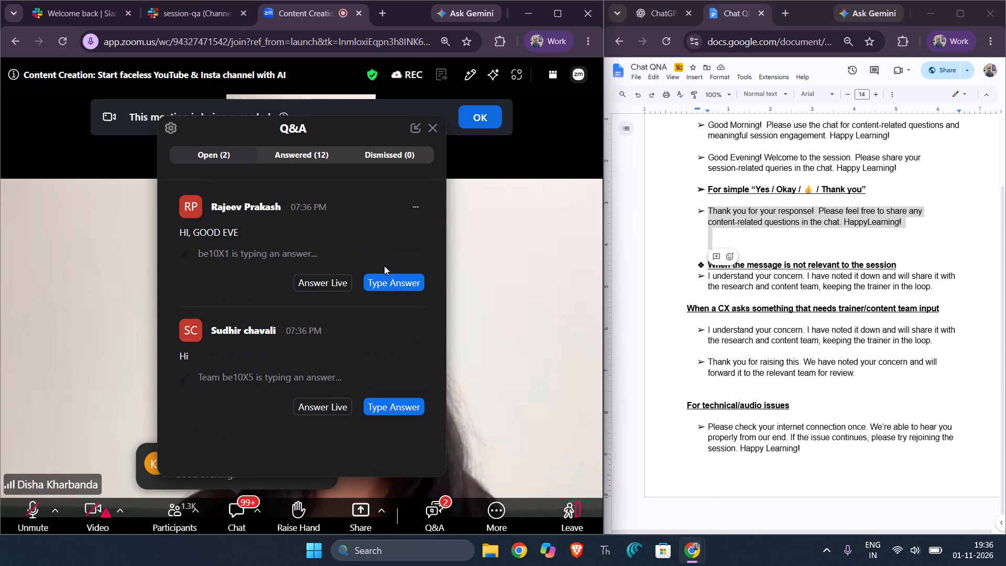
pyautogui.click(388, 276)
pyautogui.hotkey('ctrl', 'v')
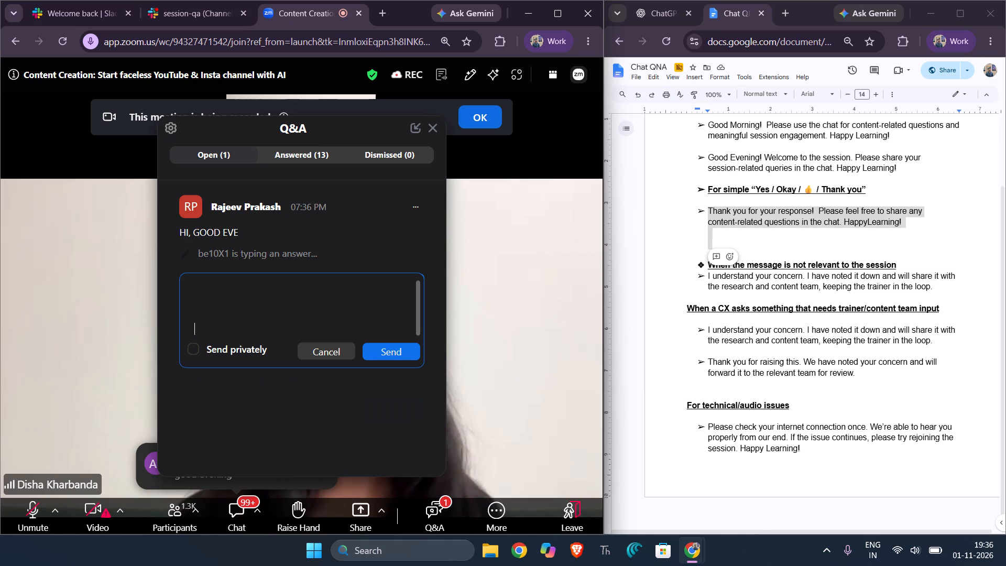
pyautogui.click(191, 345)
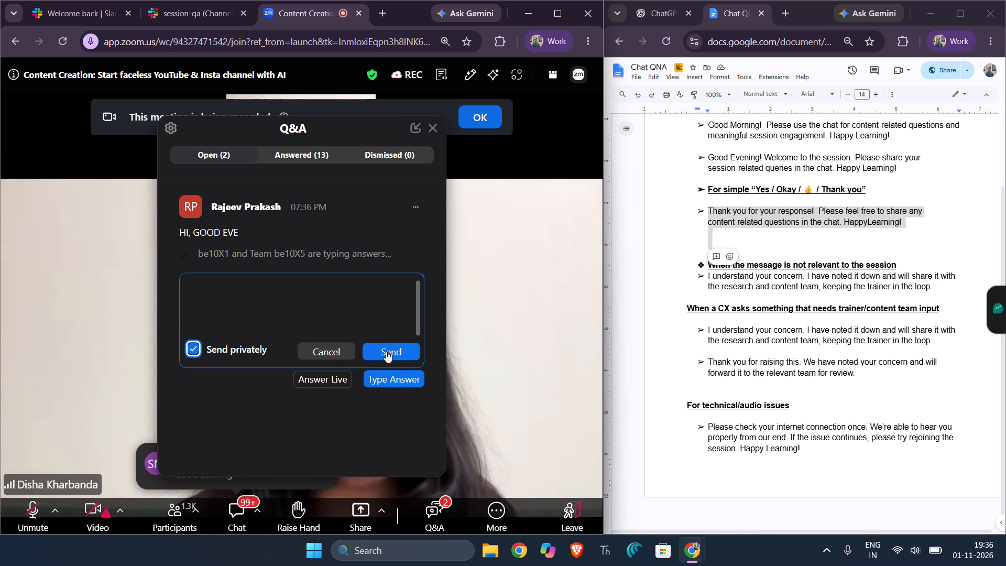
pyautogui.click(386, 351)
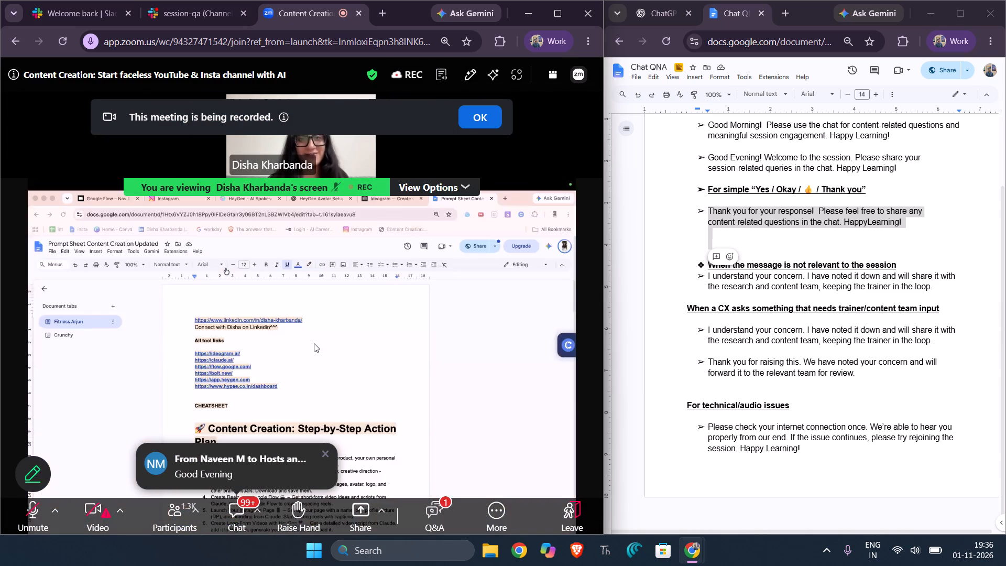
# Reopen the webinar Q&A to check for open questions.
pyautogui.click(441, 505)
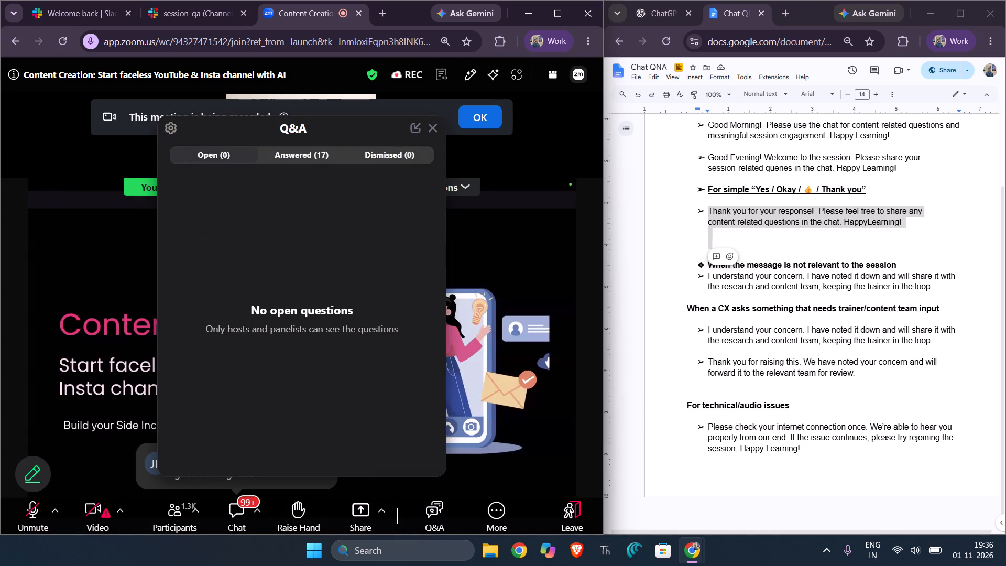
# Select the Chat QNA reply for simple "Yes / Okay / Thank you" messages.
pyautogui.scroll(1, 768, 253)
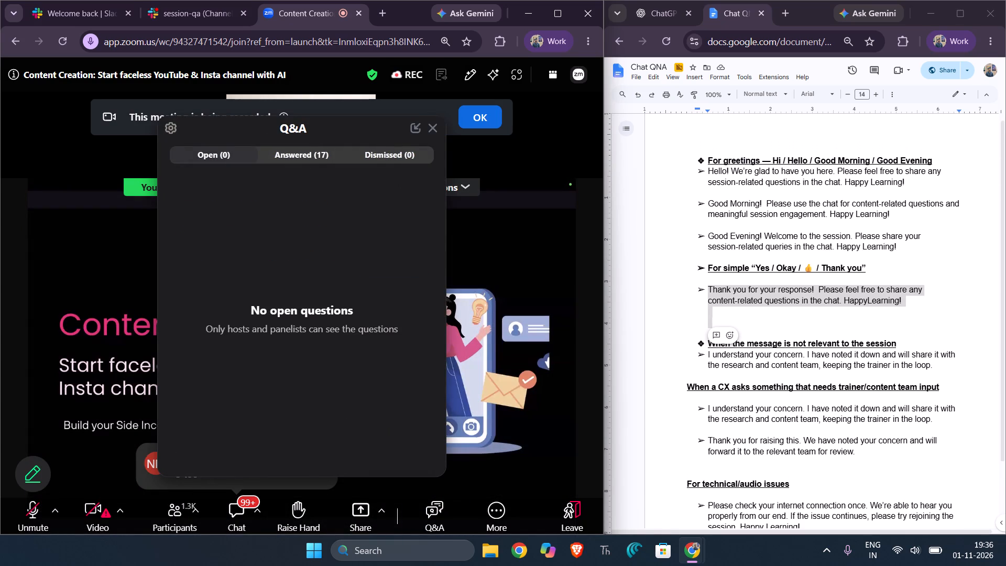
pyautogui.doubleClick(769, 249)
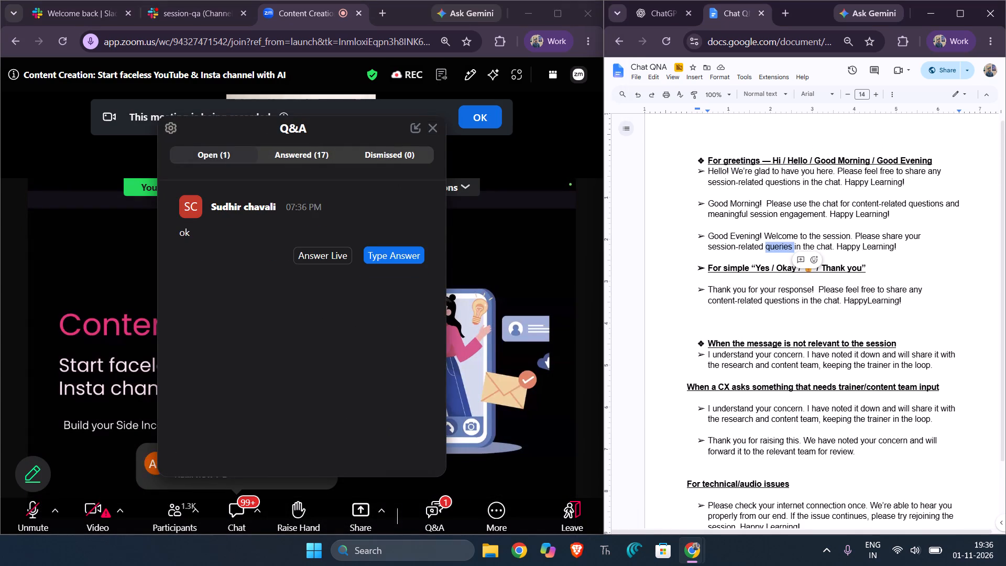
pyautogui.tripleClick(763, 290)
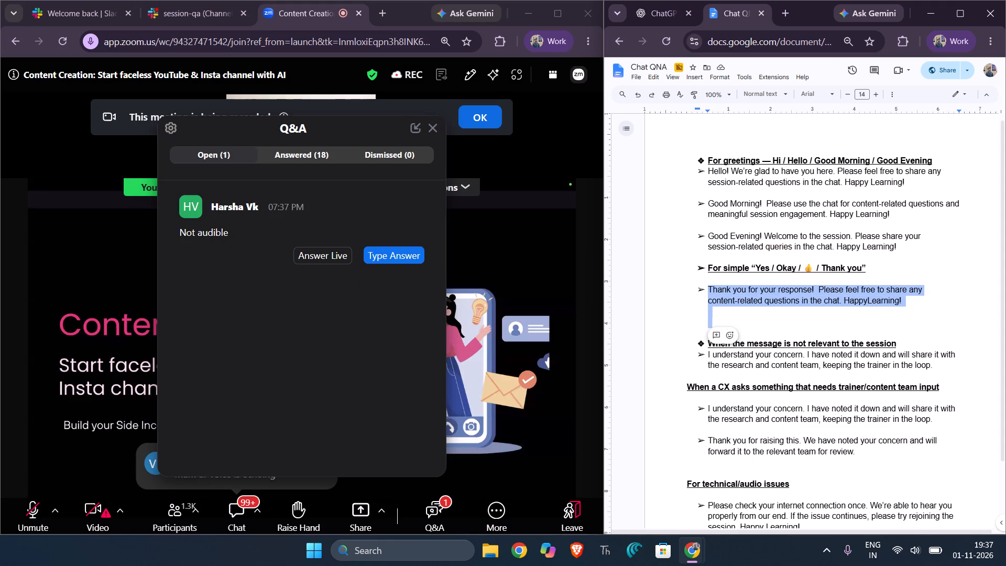
# Privately answer the question "Not audible" with the Chat QNA reply for technical/audio issues.
pyautogui.scroll(-1, 762, 458)
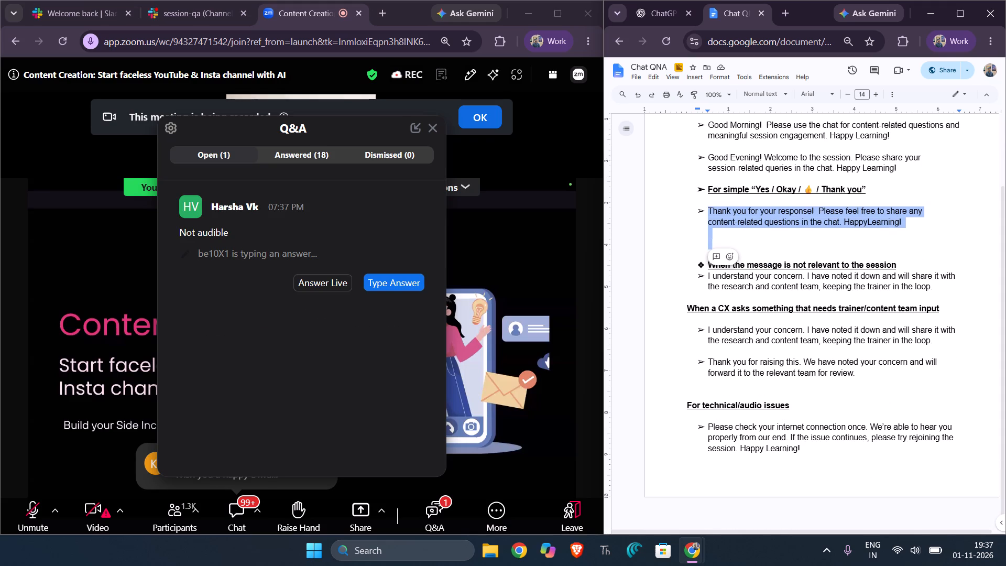
pyautogui.tripleClick(766, 440)
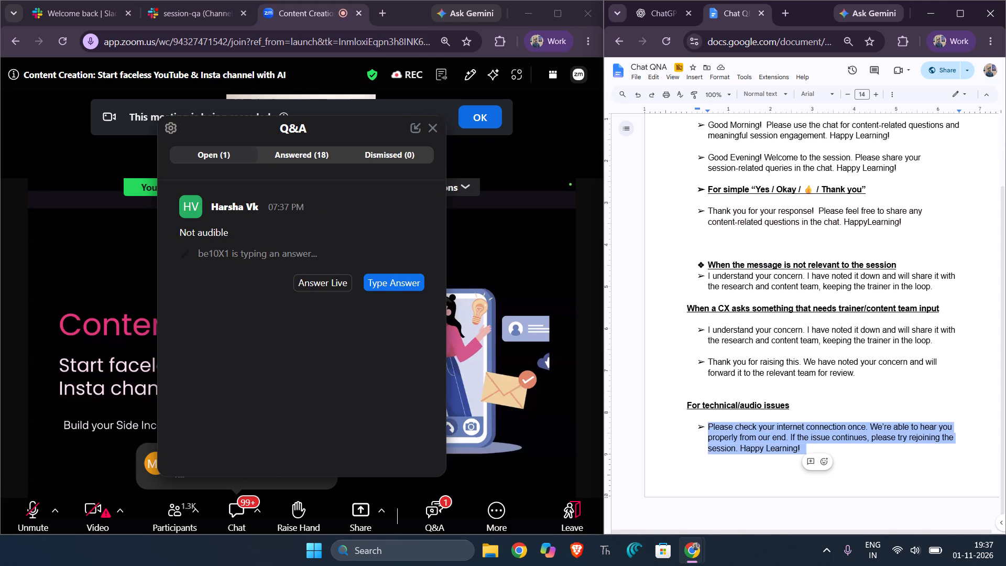
pyautogui.hotkey('ctrl', 'c')
pyautogui.click(395, 288)
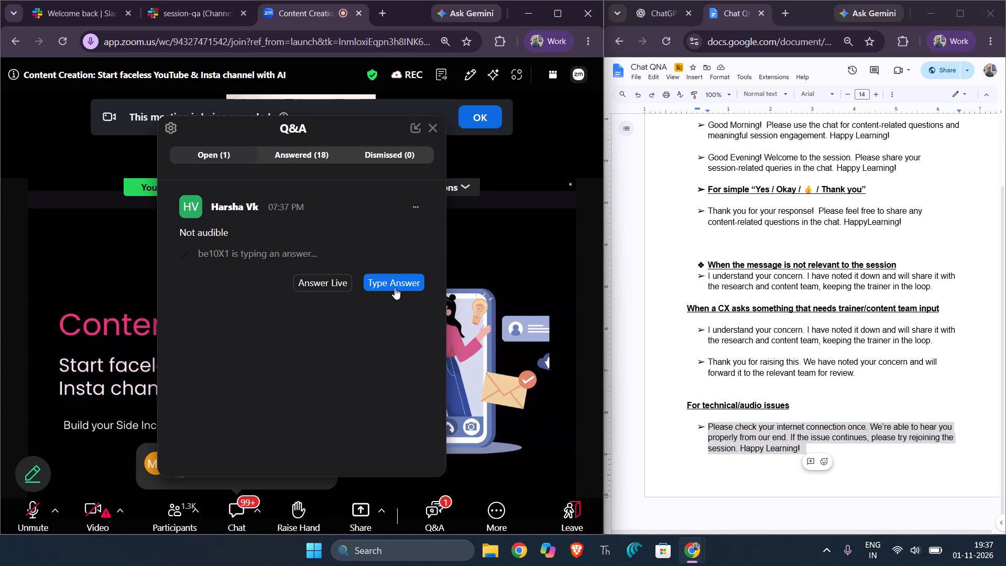
pyautogui.hotkey('ctrl', 'v')
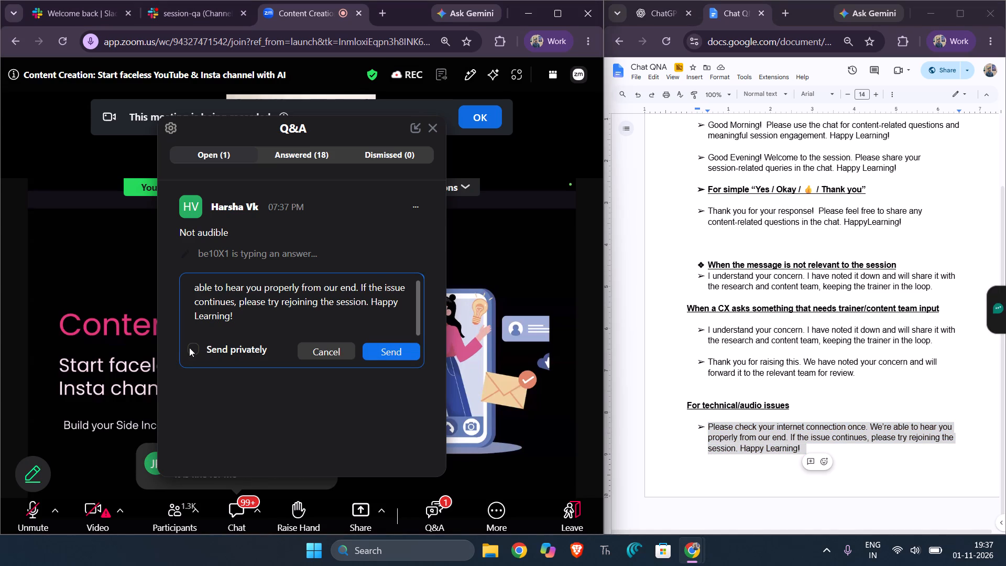
pyautogui.click(189, 347)
pyautogui.click(398, 353)
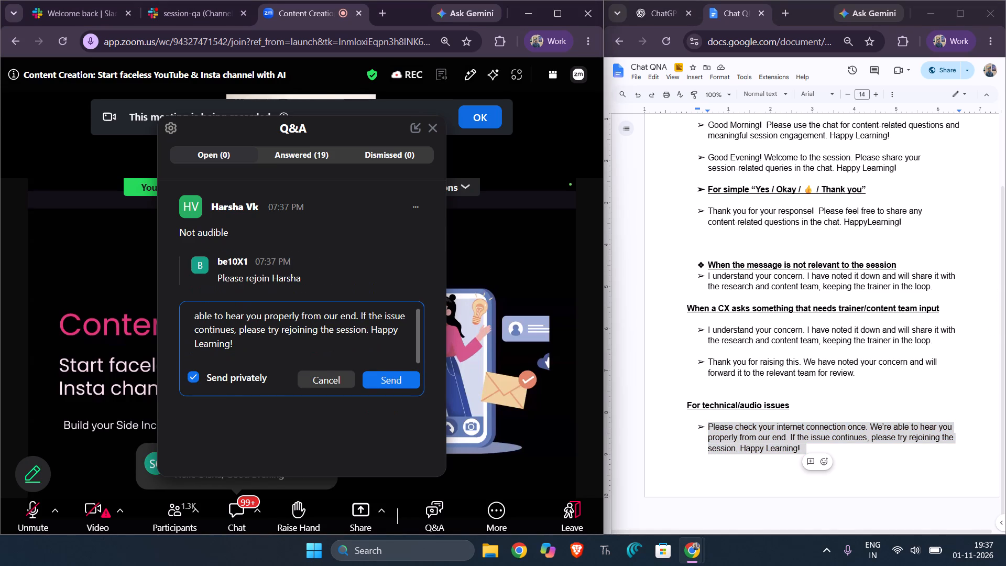
pyautogui.click(393, 377)
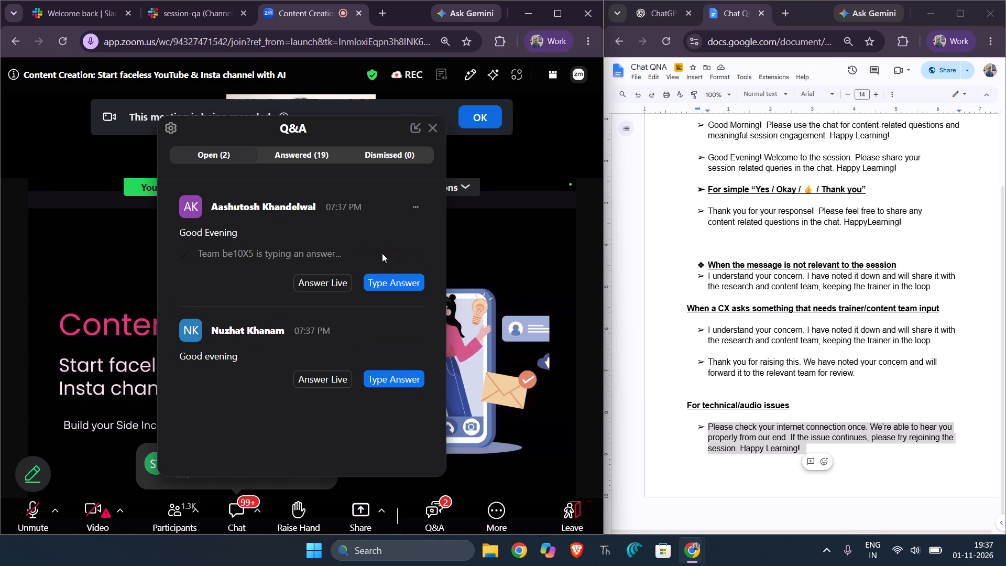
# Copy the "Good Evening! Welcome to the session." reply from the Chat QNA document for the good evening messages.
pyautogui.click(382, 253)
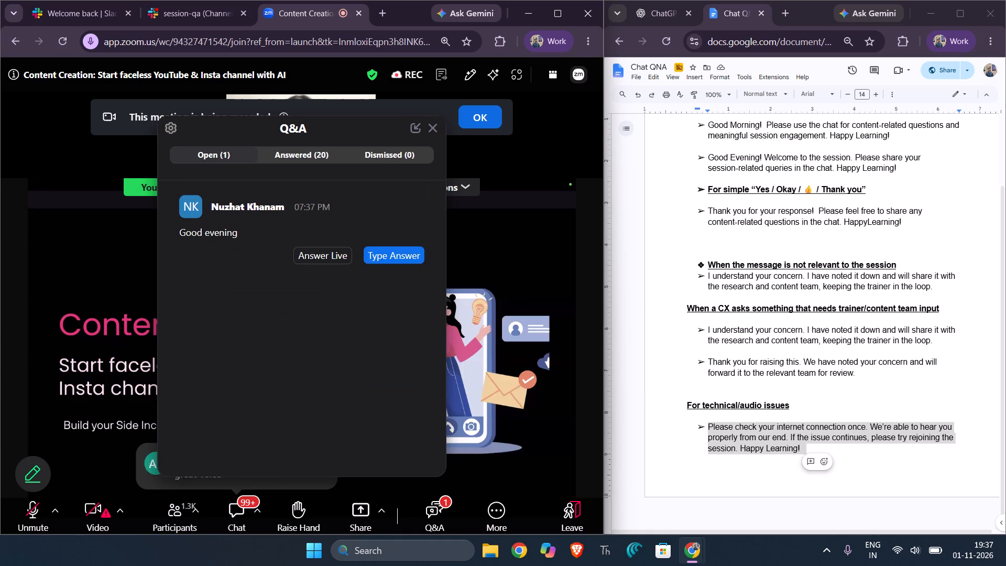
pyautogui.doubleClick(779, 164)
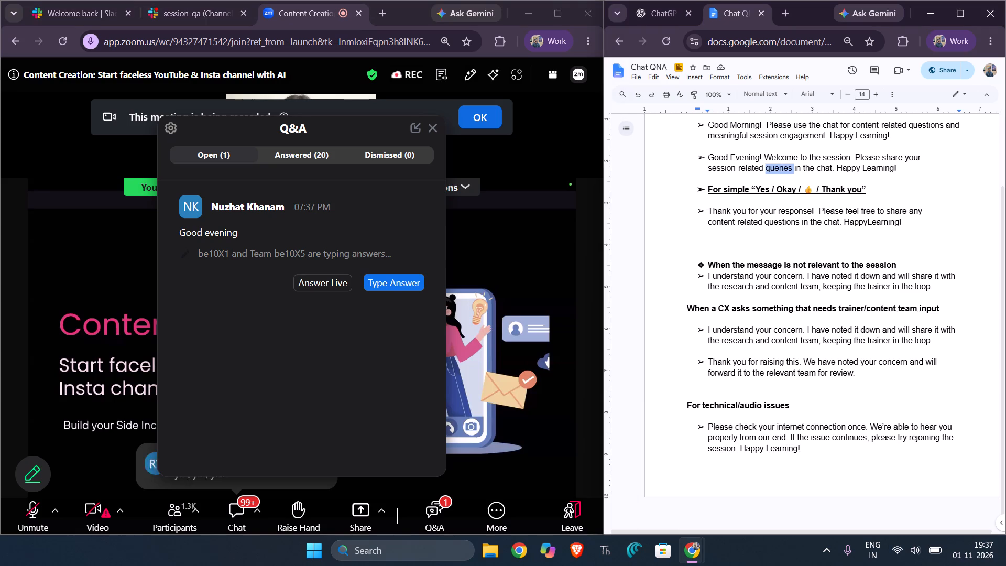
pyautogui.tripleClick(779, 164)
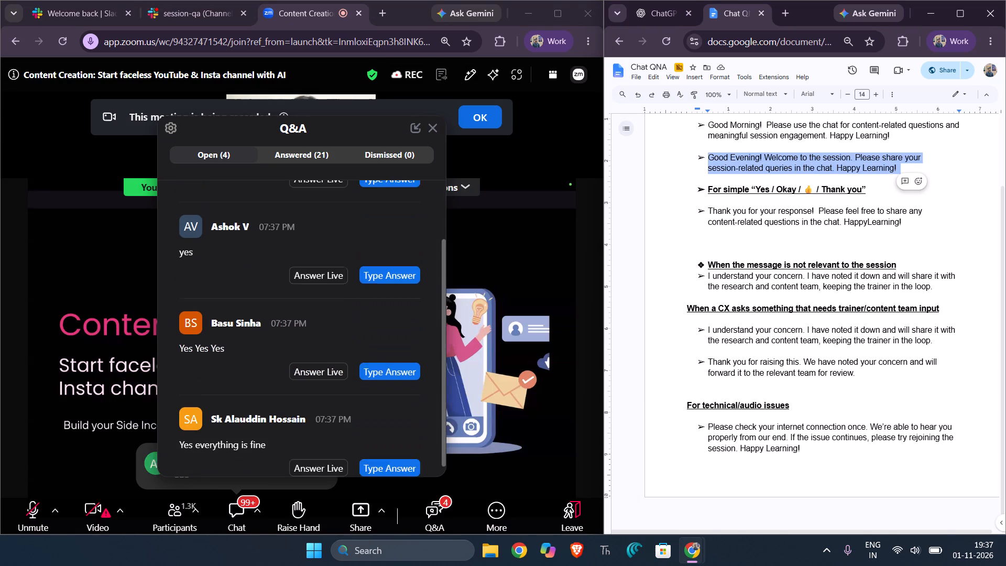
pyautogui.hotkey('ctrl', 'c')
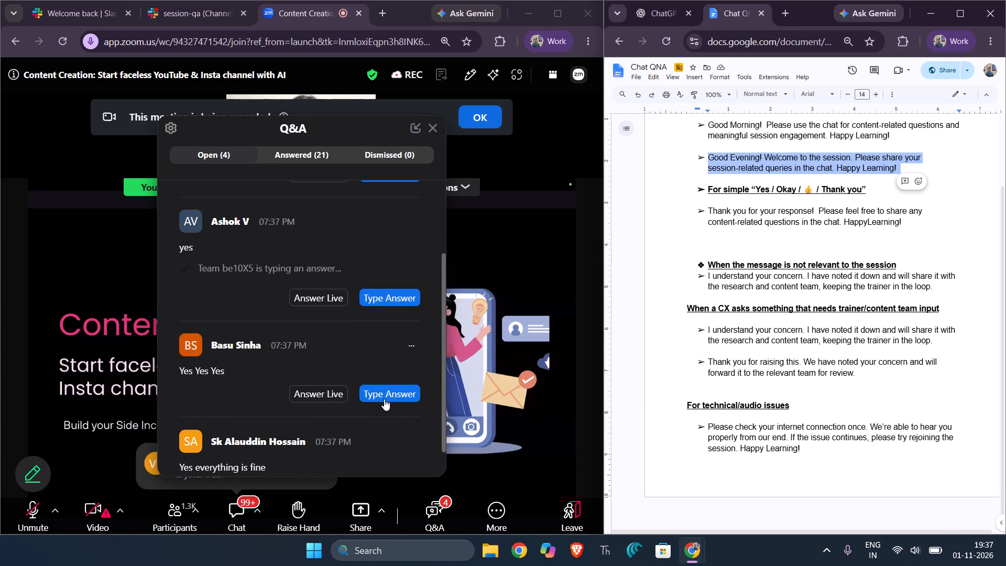
# Copy the "Thank you for your response!" reply for simple "Yes / Okay / Thank you" messages from the Chat QNA document.
pyautogui.tripleClick(761, 211)
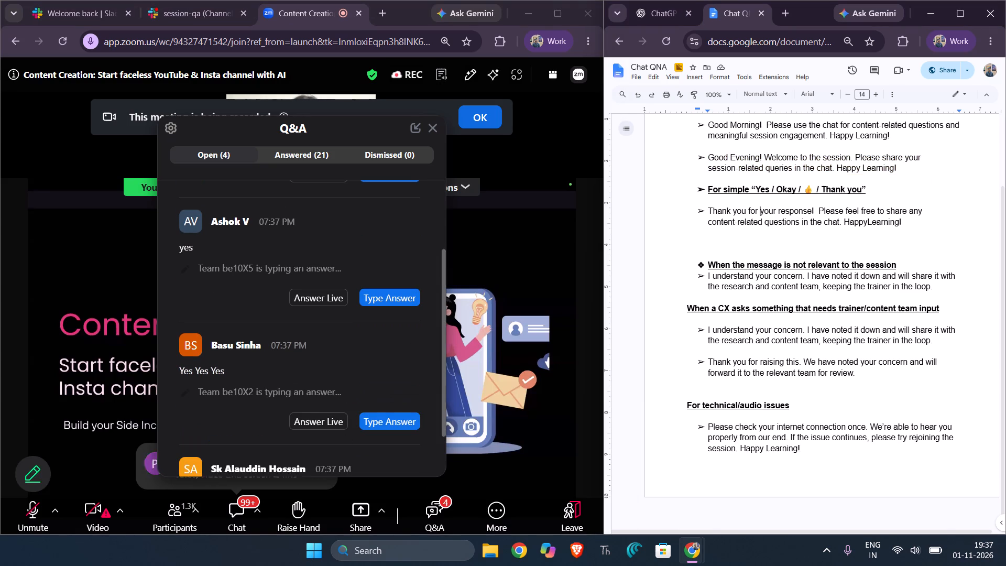
pyautogui.hotkey('ctrl', 'c')
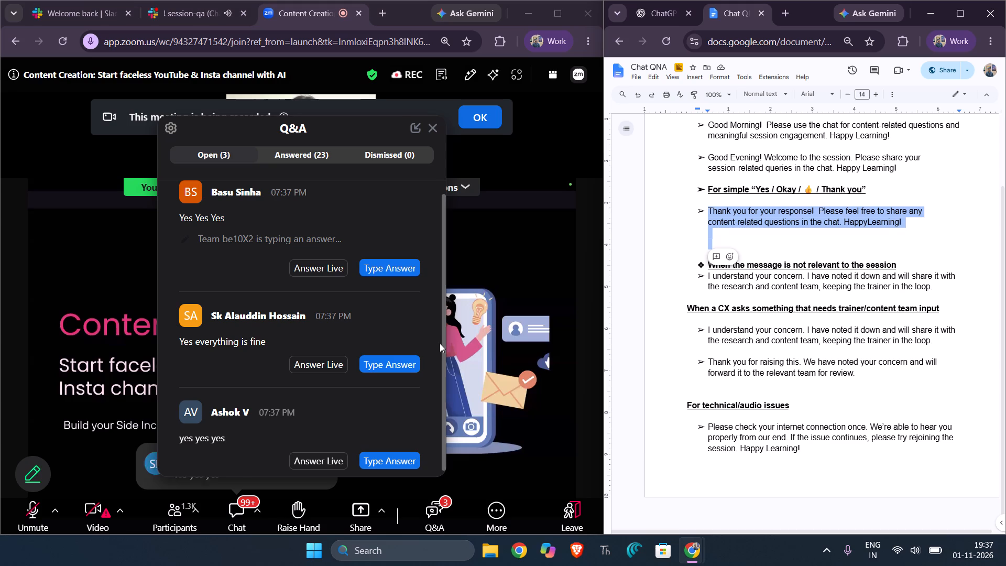
# Draft the copied "Thank you for your response!" reply under the open "YesYes Yes" message in the webinar Q&A.
pyautogui.click(387, 455)
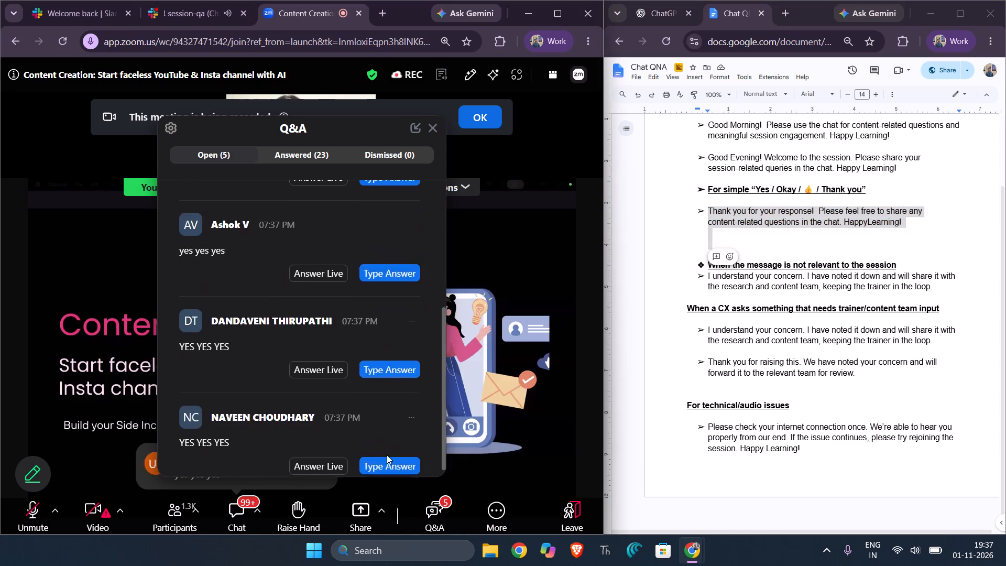
pyautogui.click(377, 366)
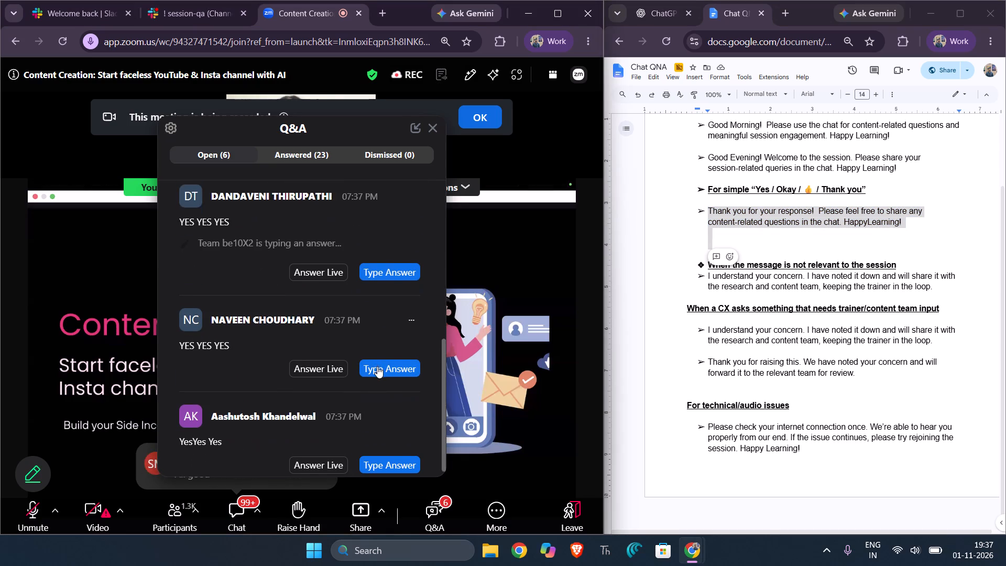
pyautogui.hotkey('ctrl', 'v')
pyautogui.click(377, 366)
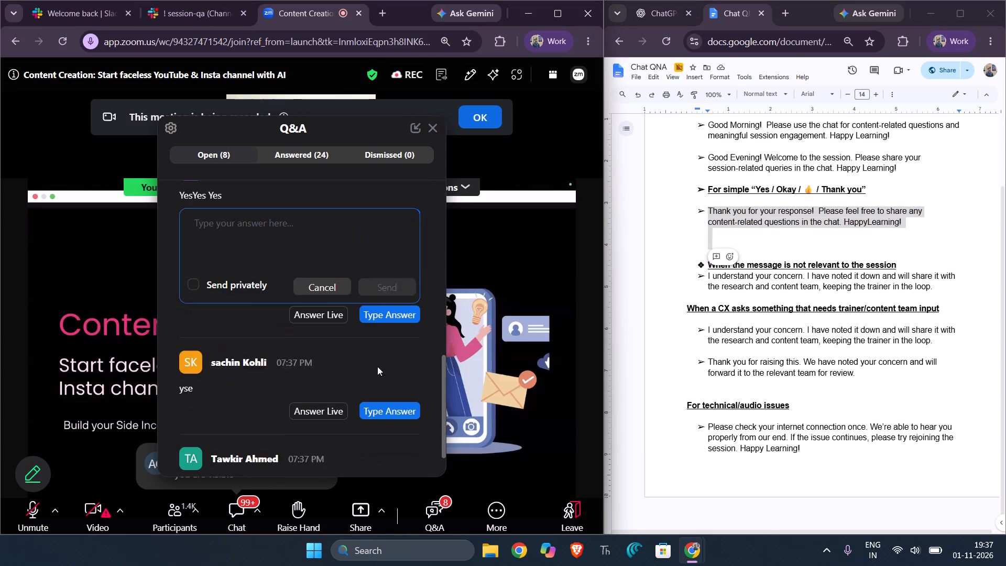
pyautogui.hotkey('ctrl', 'v')
pyautogui.scroll(4, 233, 283)
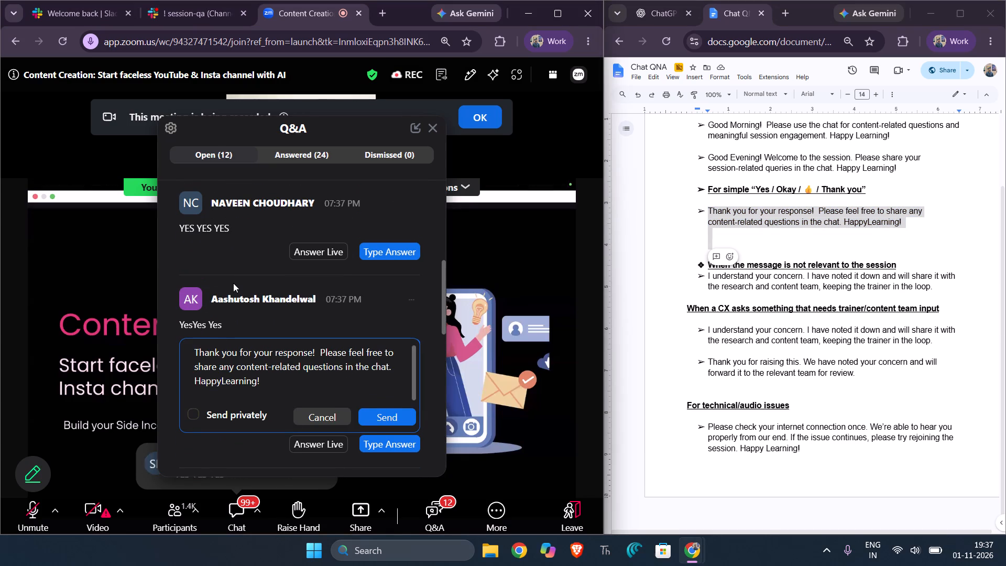
pyautogui.click(194, 418)
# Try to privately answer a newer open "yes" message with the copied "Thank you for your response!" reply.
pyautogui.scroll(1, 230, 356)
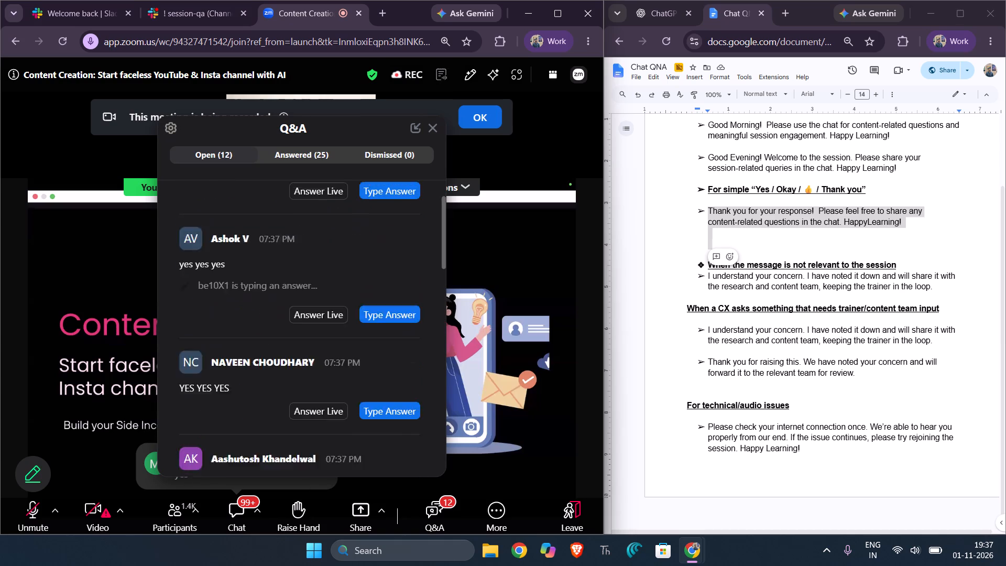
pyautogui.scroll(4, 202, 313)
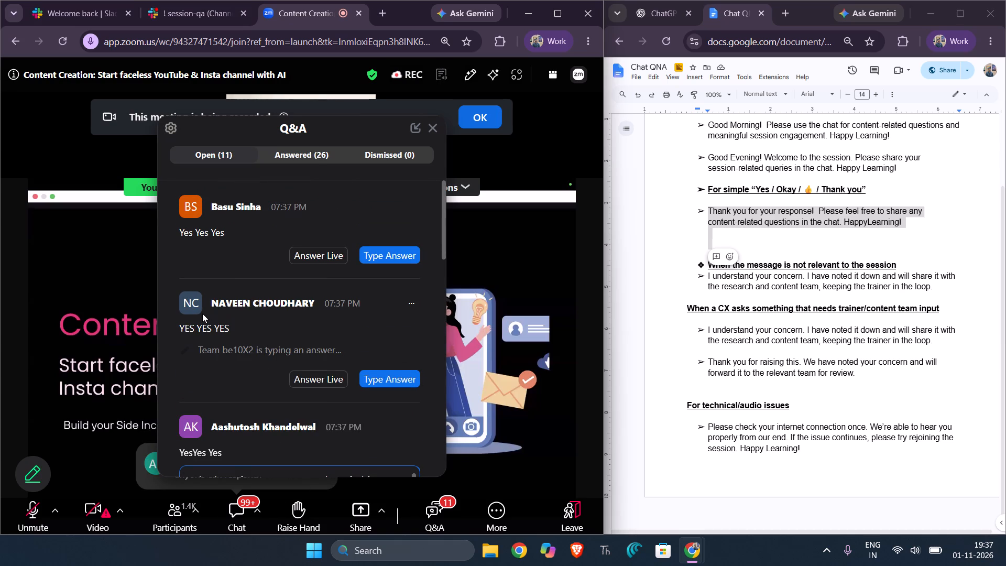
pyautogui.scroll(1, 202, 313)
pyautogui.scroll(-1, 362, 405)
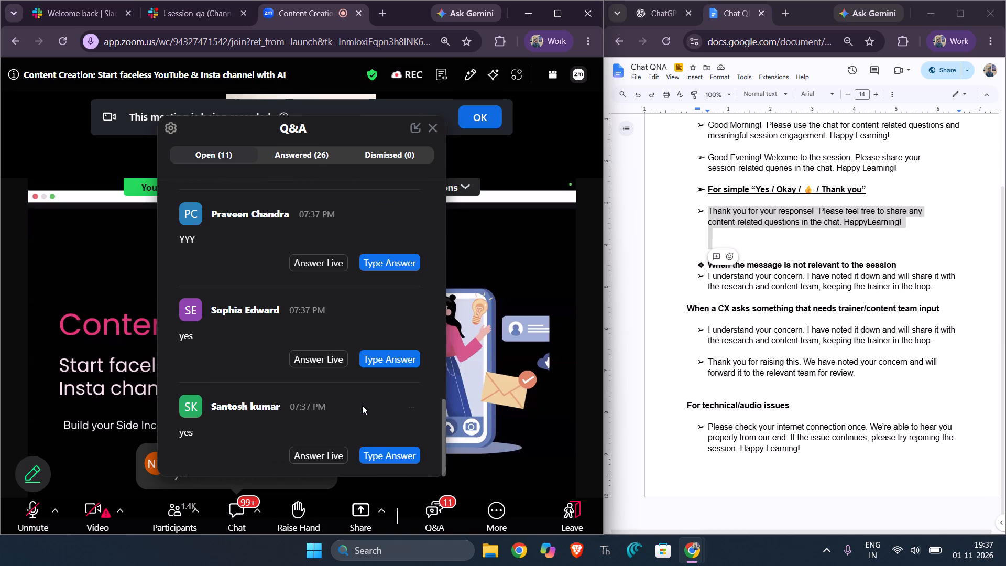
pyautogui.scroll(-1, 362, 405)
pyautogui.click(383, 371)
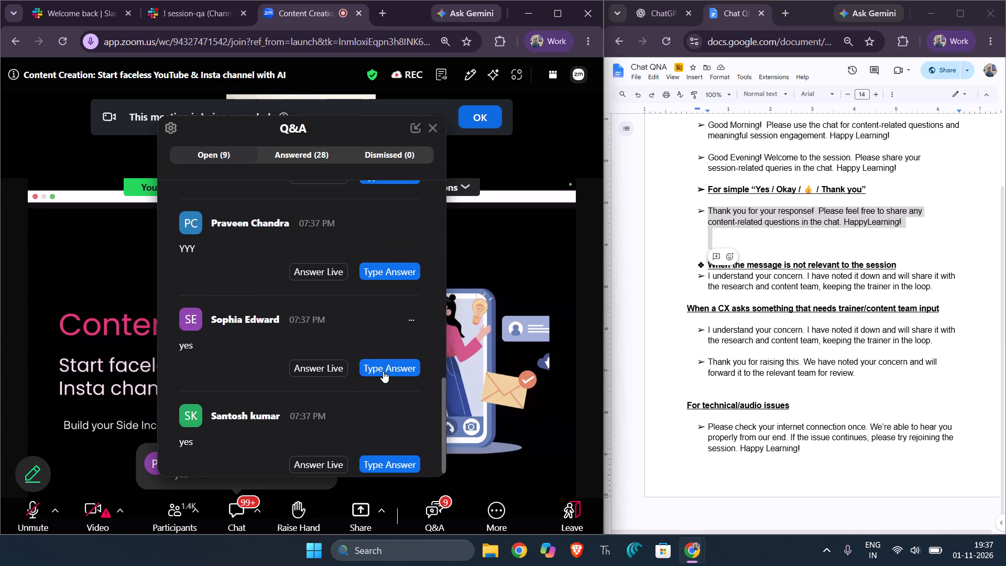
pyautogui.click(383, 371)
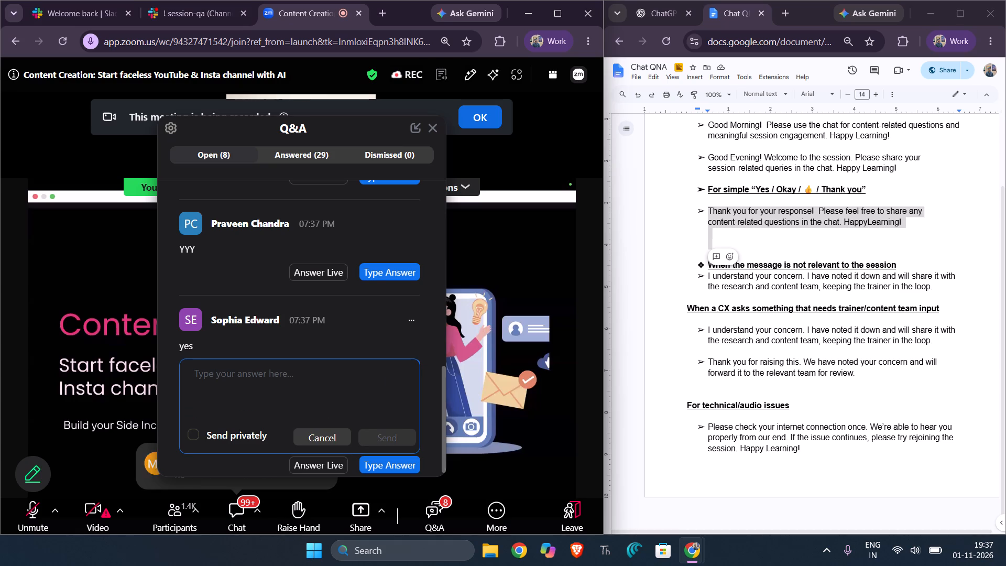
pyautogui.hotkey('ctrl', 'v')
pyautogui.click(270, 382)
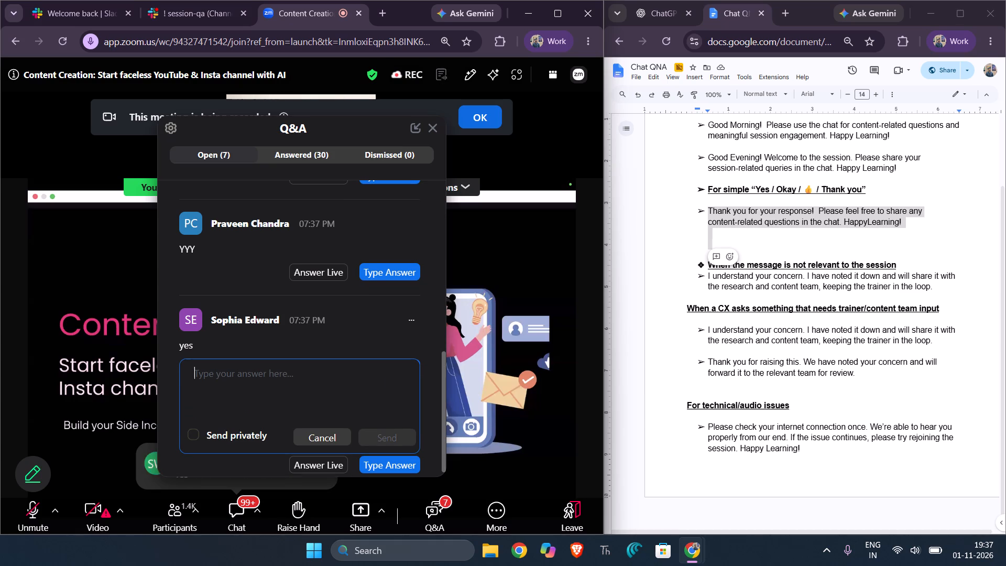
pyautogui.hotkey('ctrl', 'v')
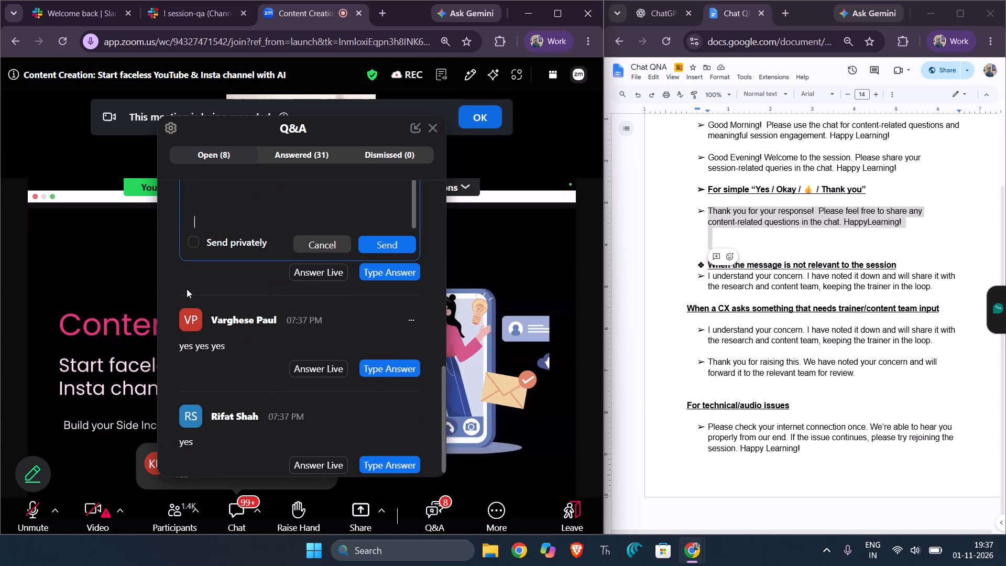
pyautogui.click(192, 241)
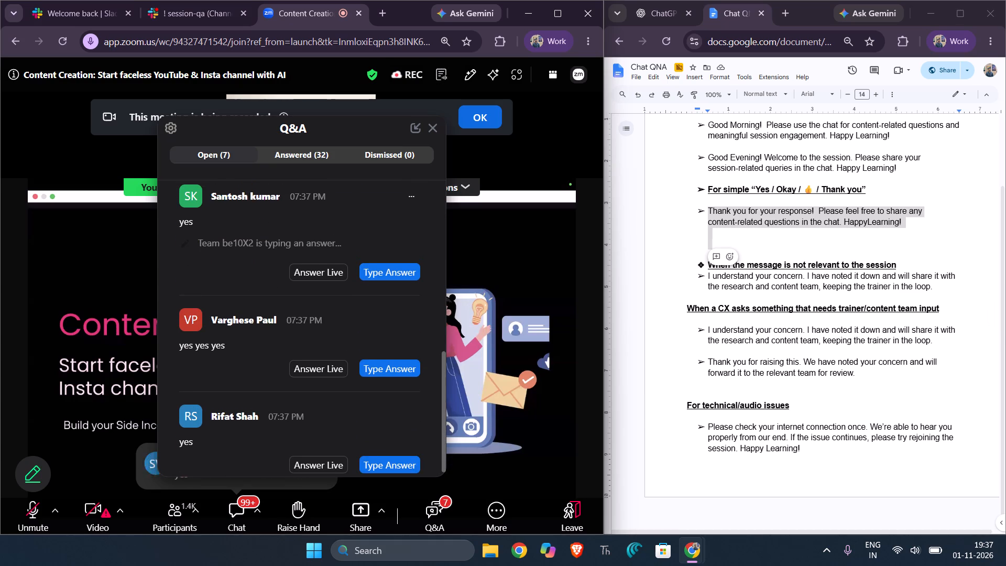
# Send the drafted "Thank you for your response!" reply privately to the "YesYes Yes" message.
pyautogui.scroll(1, 220, 247)
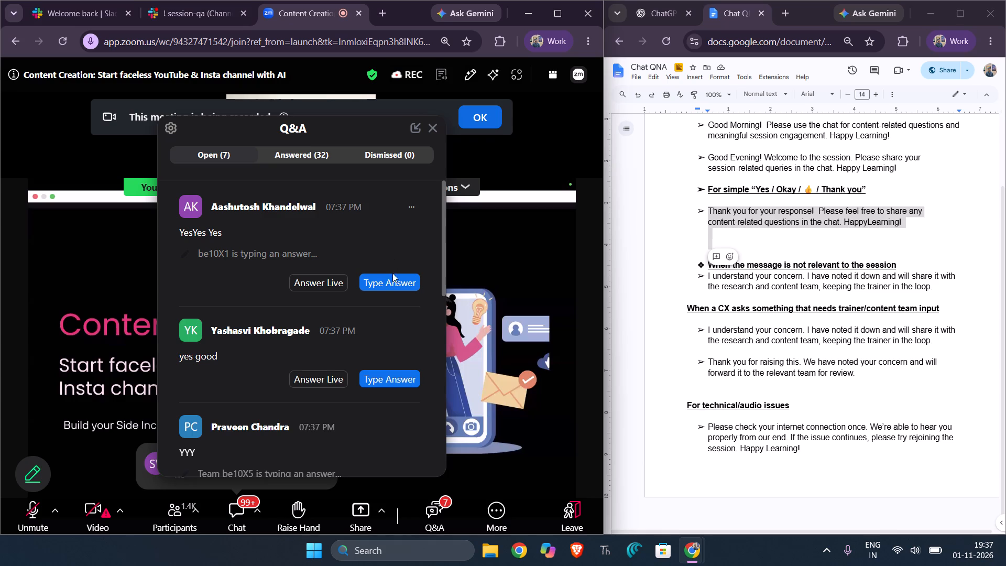
pyautogui.click(391, 280)
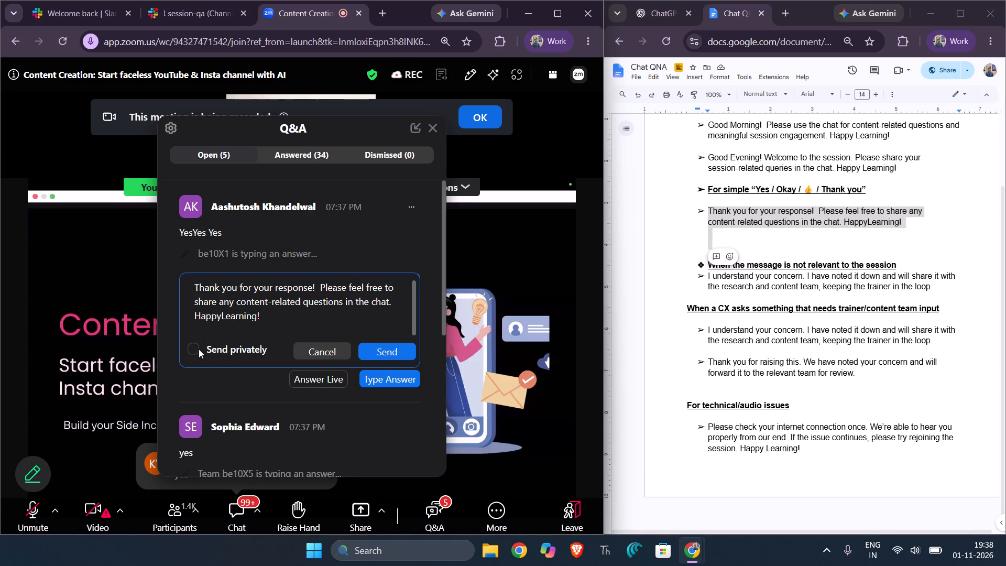
pyautogui.click(192, 345)
pyautogui.click(384, 353)
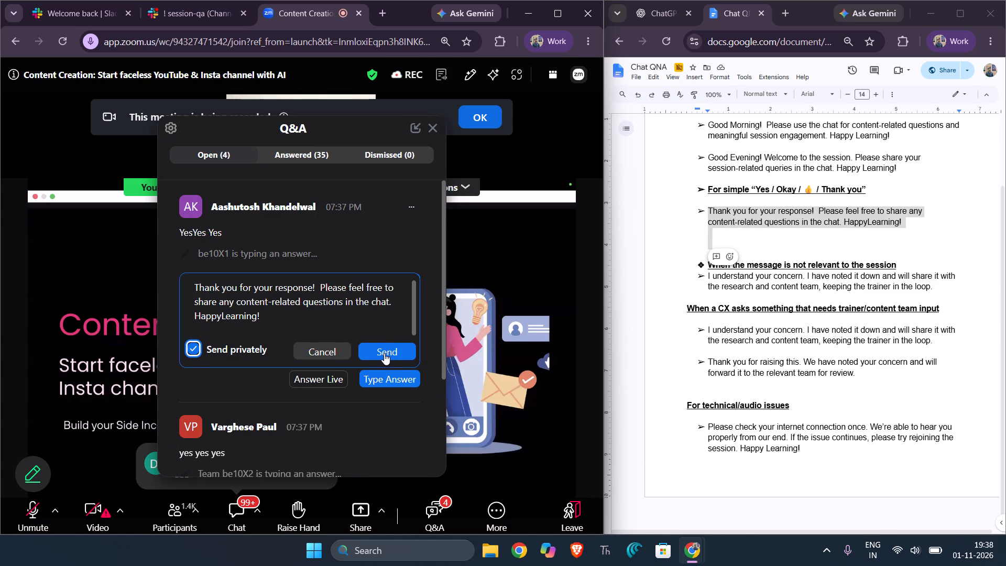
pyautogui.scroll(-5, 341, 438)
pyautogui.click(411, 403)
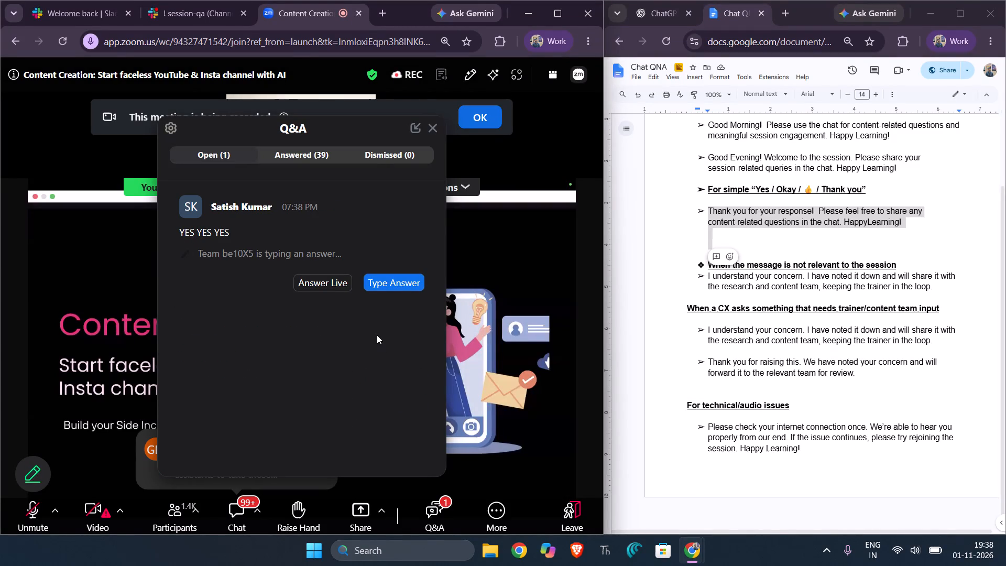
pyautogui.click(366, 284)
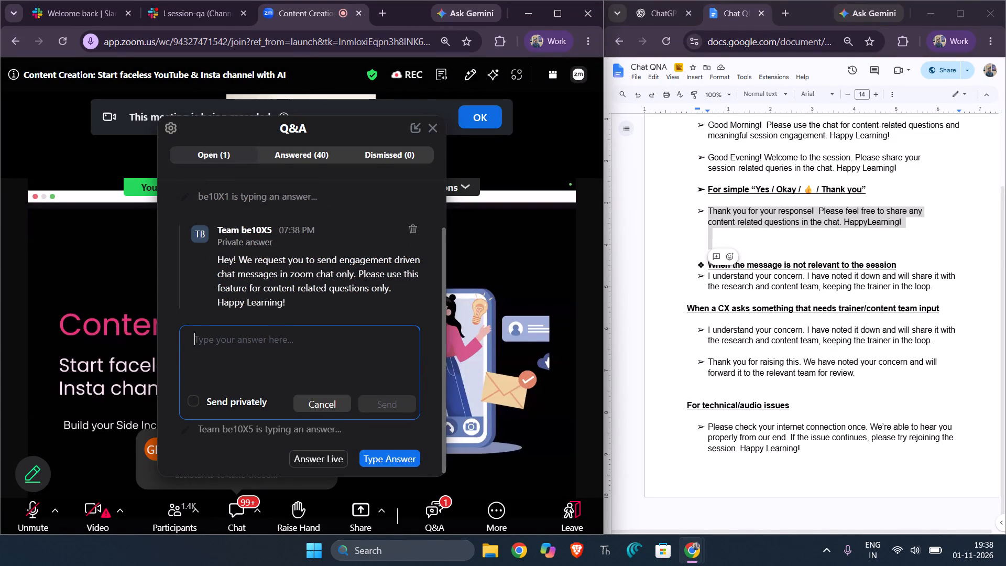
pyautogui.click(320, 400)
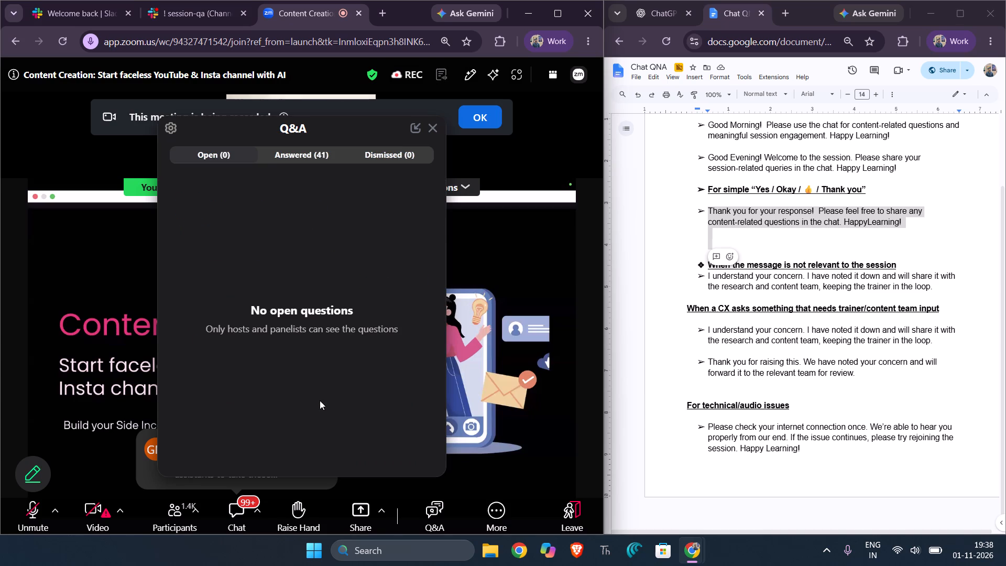
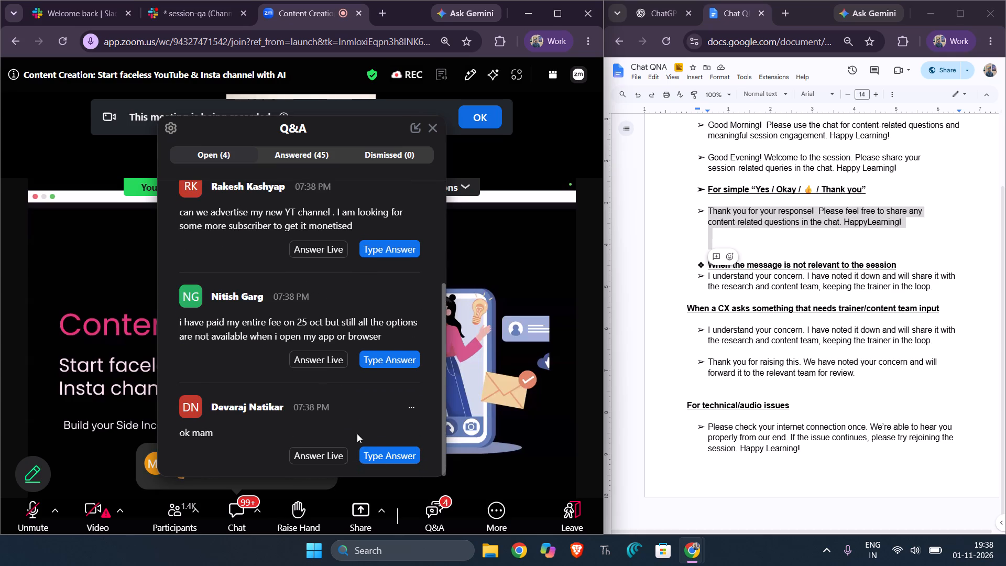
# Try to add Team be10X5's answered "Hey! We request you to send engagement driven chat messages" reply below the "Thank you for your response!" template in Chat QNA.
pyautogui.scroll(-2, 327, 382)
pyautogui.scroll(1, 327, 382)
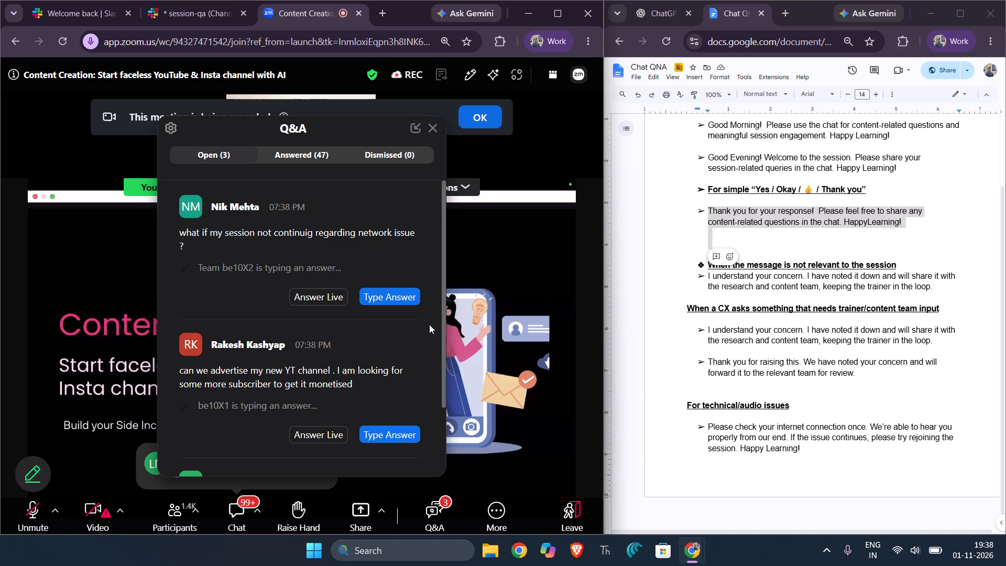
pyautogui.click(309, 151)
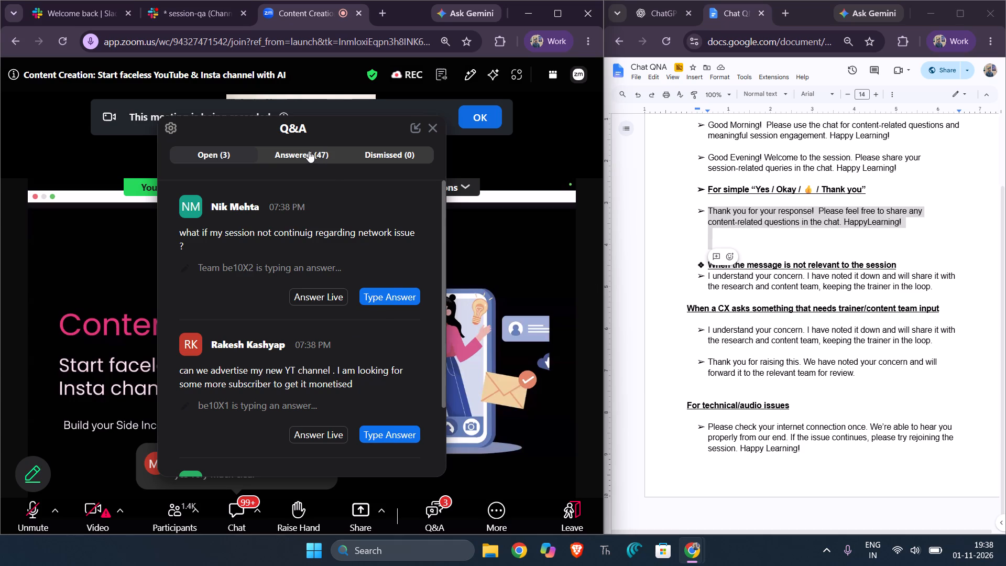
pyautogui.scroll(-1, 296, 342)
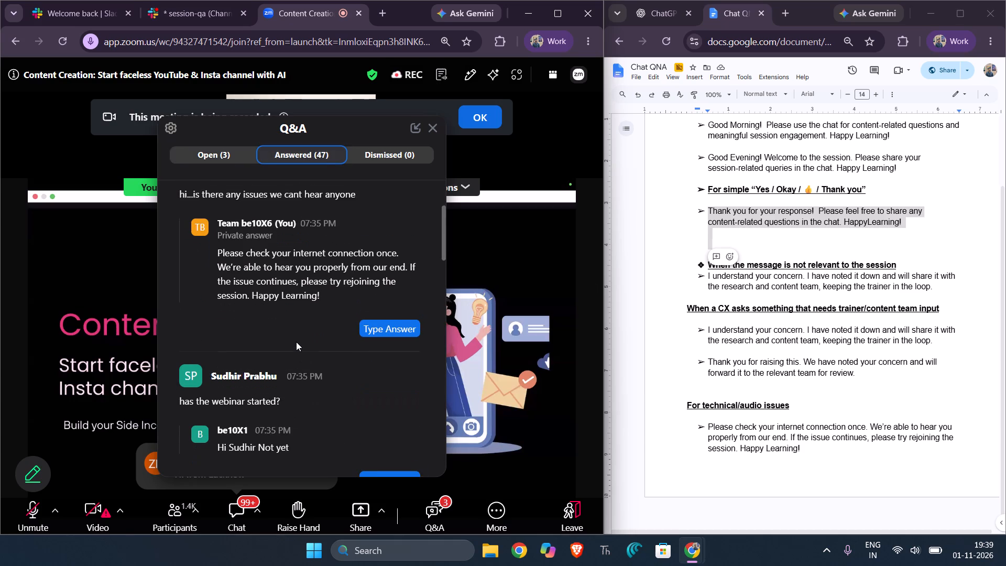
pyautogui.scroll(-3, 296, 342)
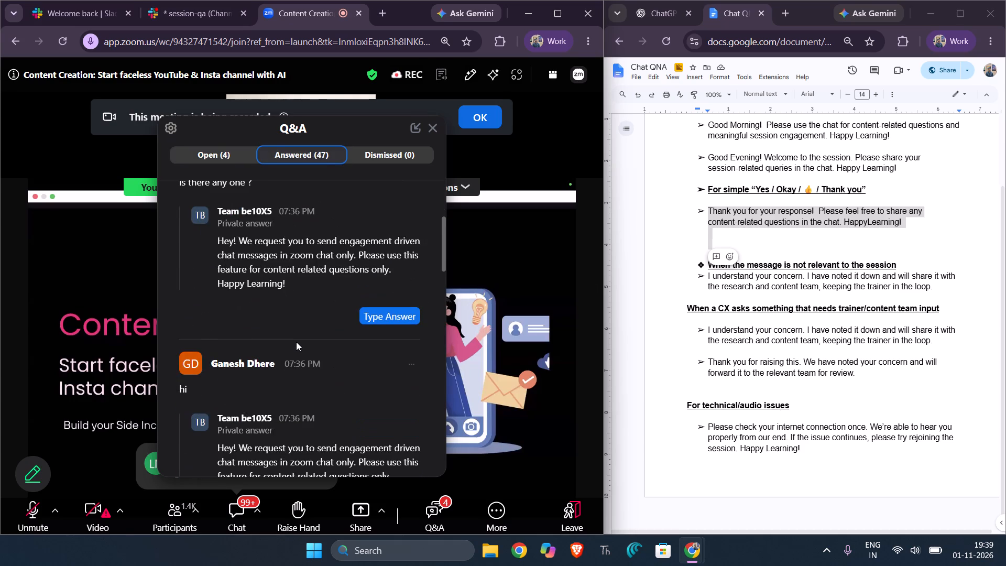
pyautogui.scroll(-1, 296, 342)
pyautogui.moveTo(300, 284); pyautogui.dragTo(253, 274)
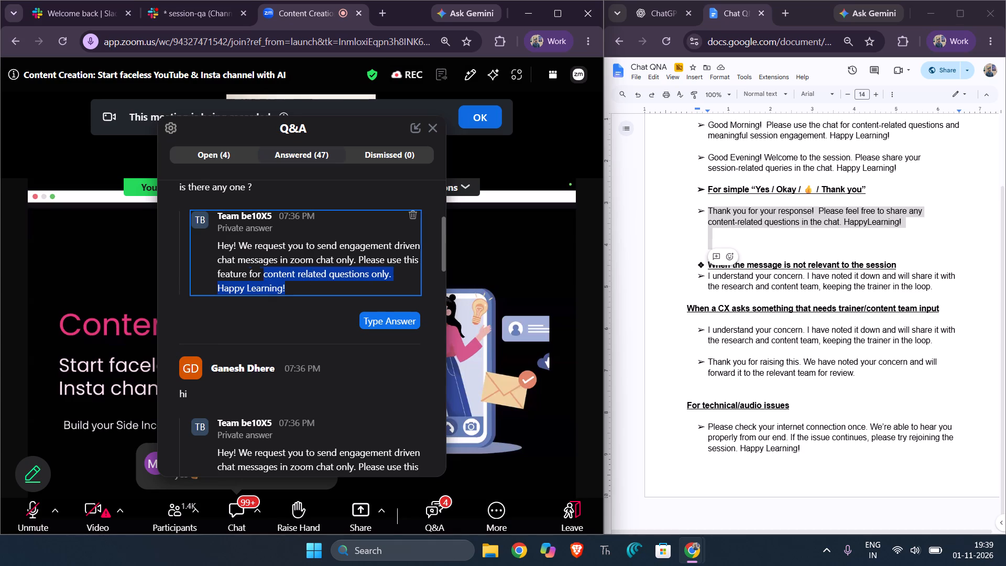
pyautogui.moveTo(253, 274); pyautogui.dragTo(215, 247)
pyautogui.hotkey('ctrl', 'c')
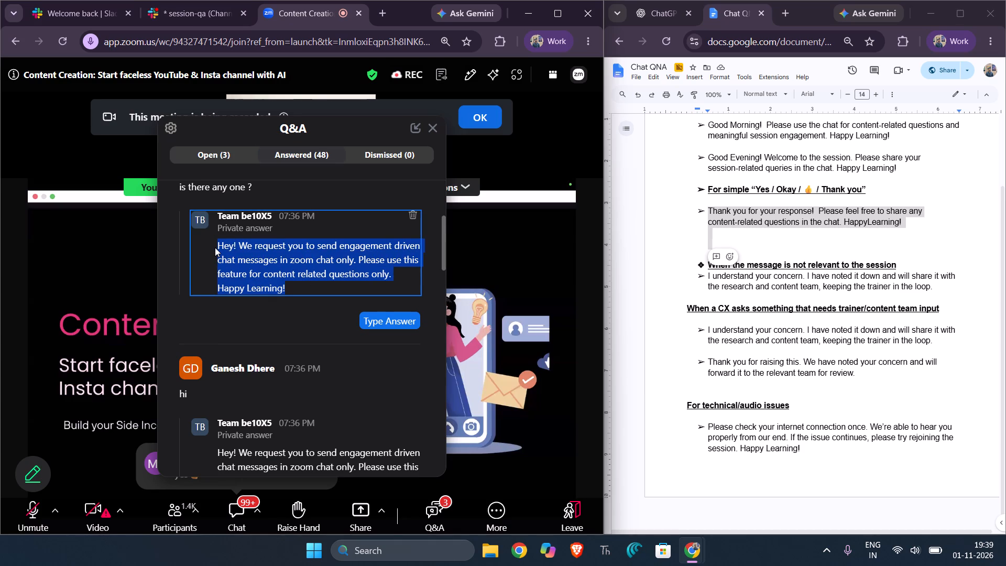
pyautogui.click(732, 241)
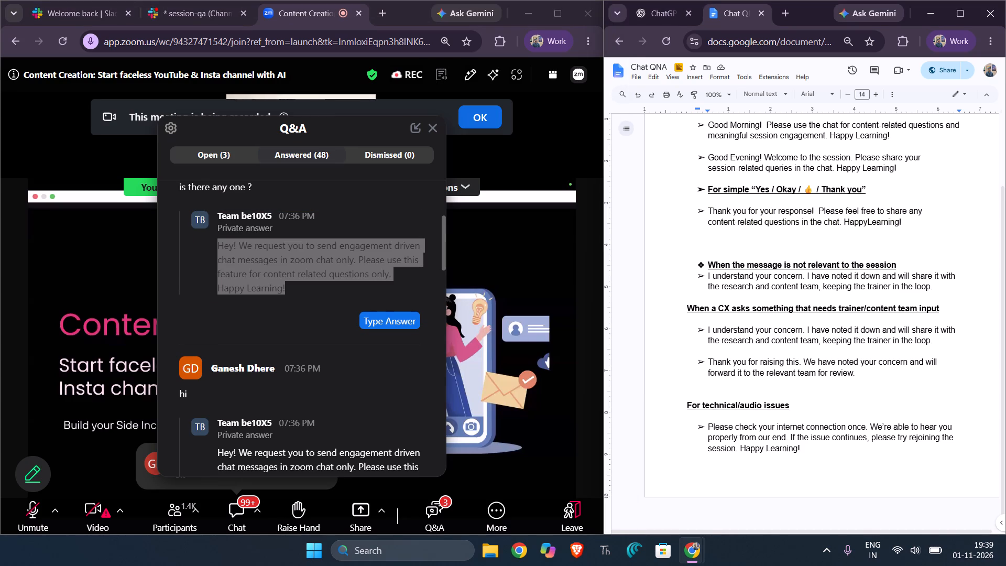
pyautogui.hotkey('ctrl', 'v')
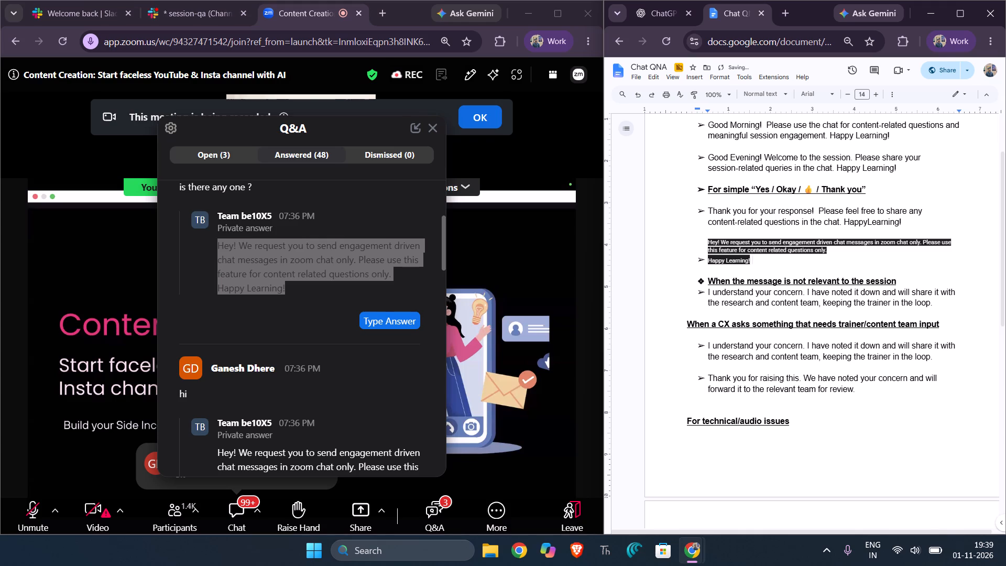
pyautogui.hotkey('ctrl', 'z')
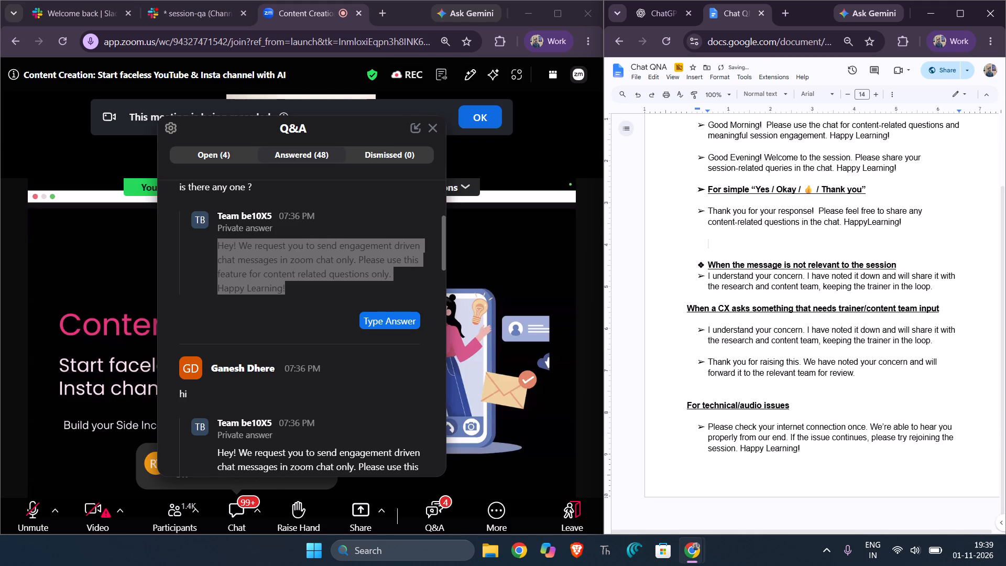
# Copy the "Please check your internet connection once" reply for technical/audio issues from the Chat QNA document.
pyautogui.scroll(-1, 307, 393)
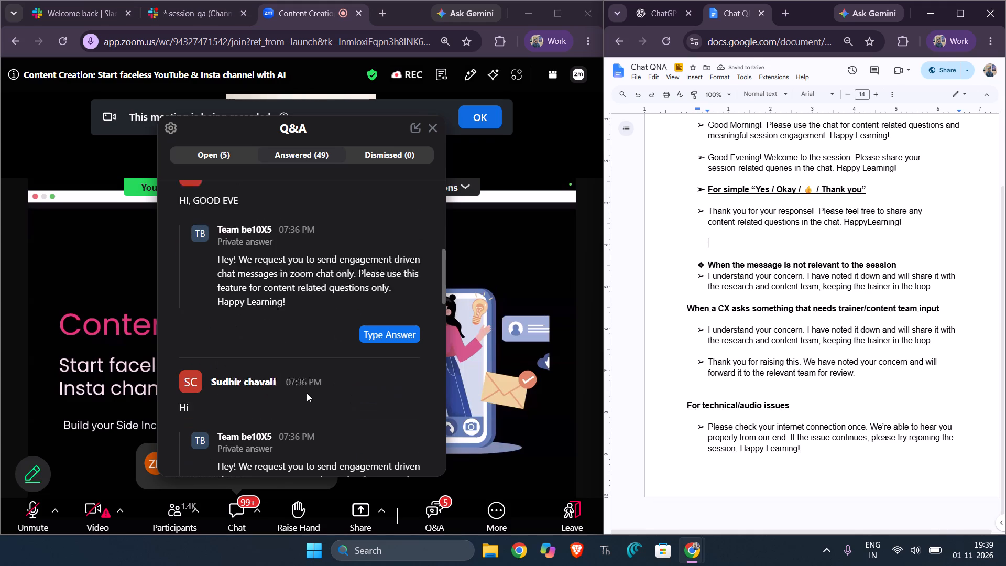
pyautogui.scroll(-1, 307, 393)
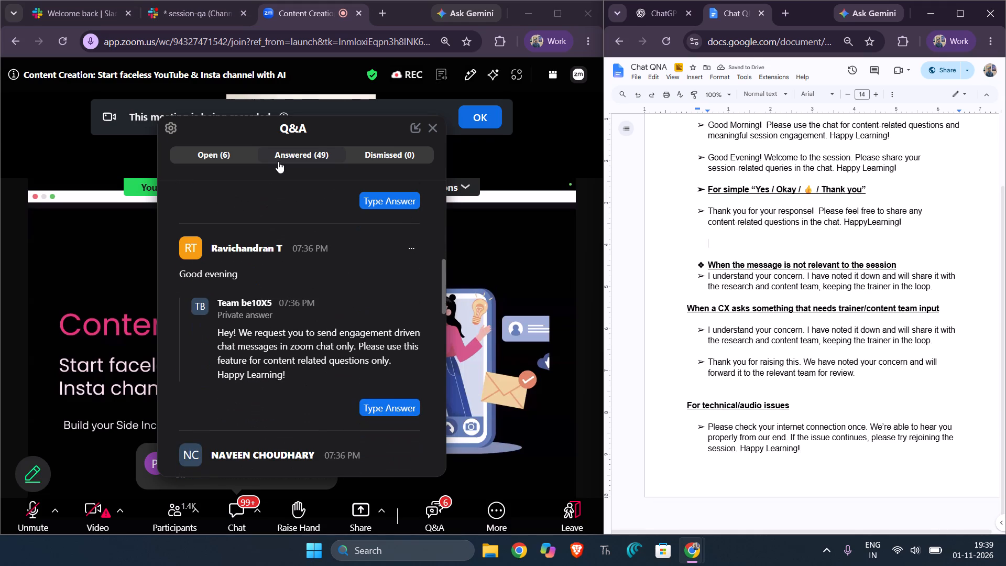
pyautogui.click(230, 155)
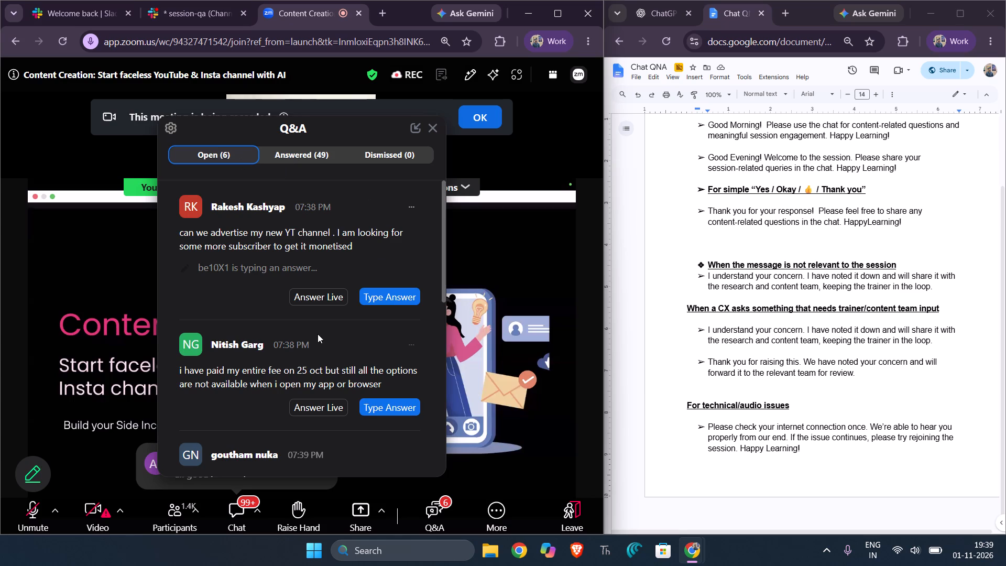
pyautogui.scroll(-1, 318, 334)
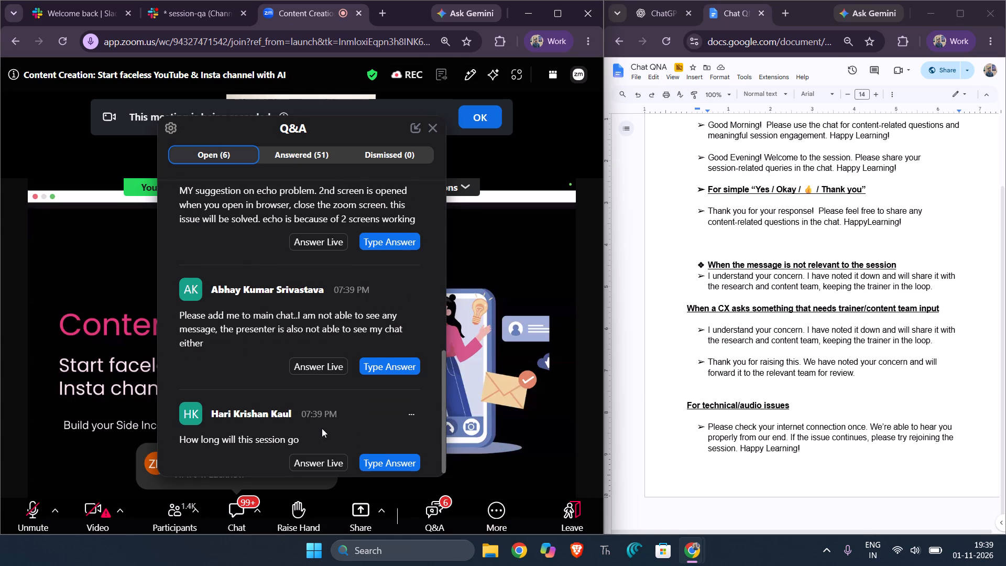
pyautogui.tripleClick(777, 430)
pyautogui.hotkey('ctrl', 'c')
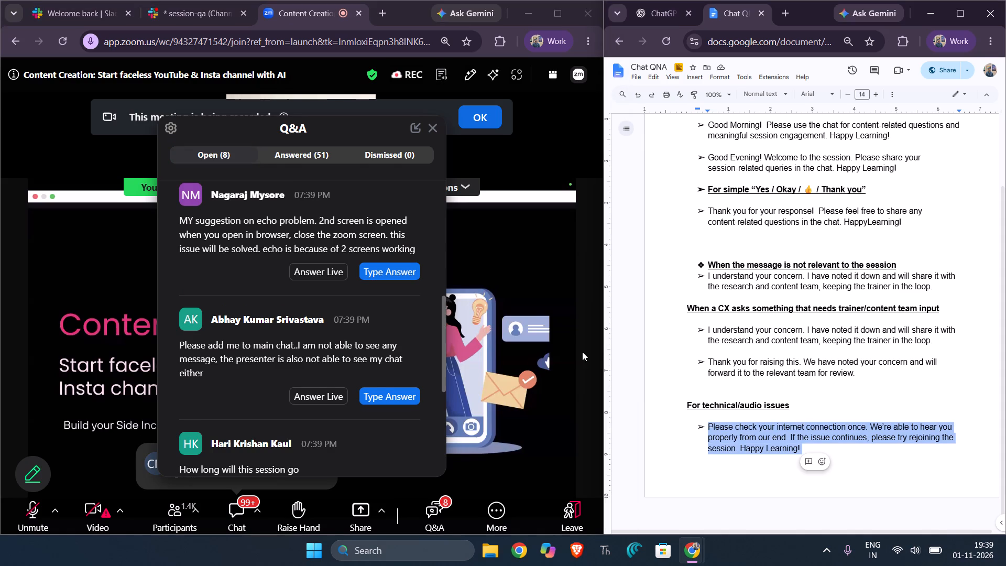
# Privately answer the open suggestion about the echo problem with the copied "Please check your internet connection once" reply.
pyautogui.click(392, 267)
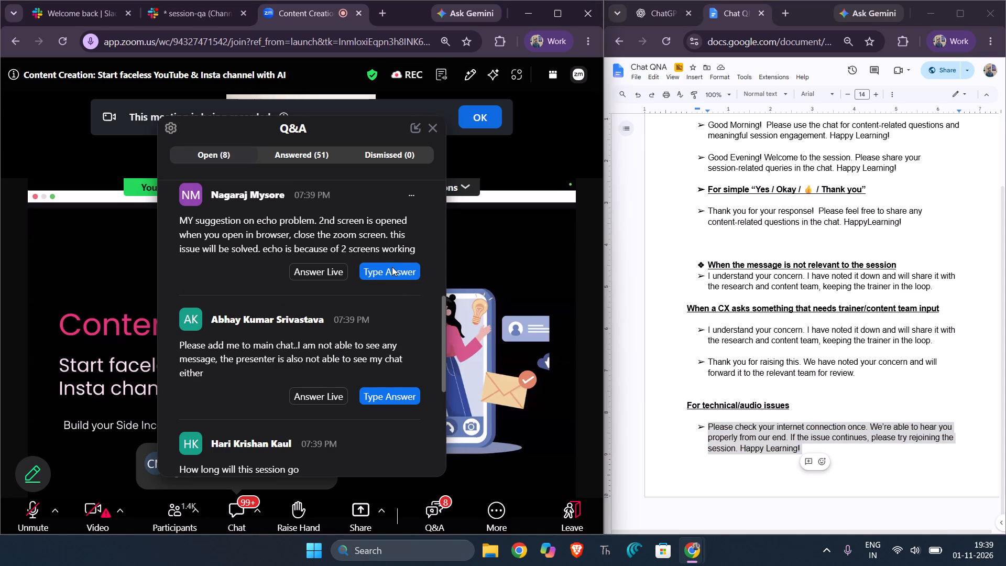
pyautogui.click(193, 334)
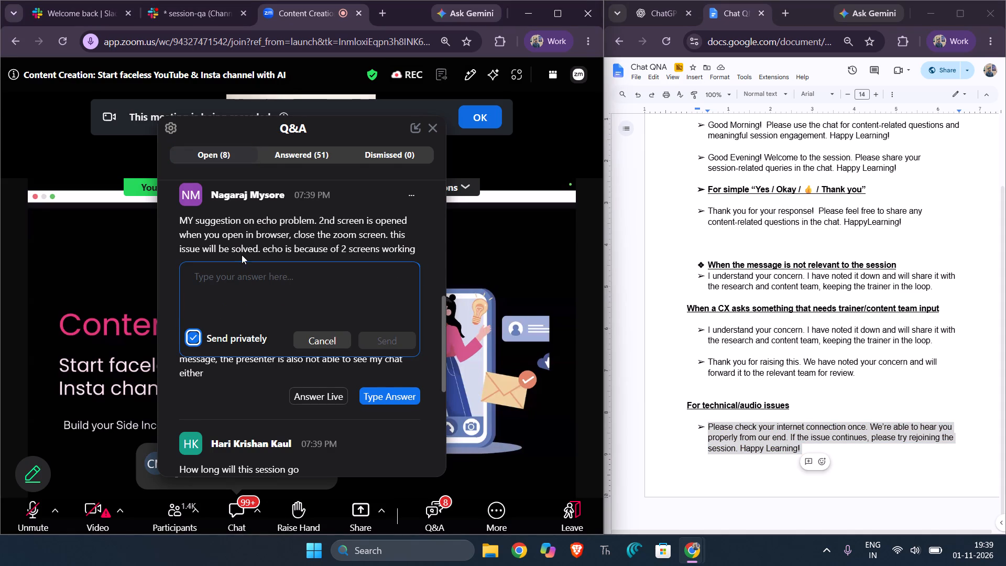
pyautogui.click(230, 273)
pyautogui.hotkey('ctrl', 'v')
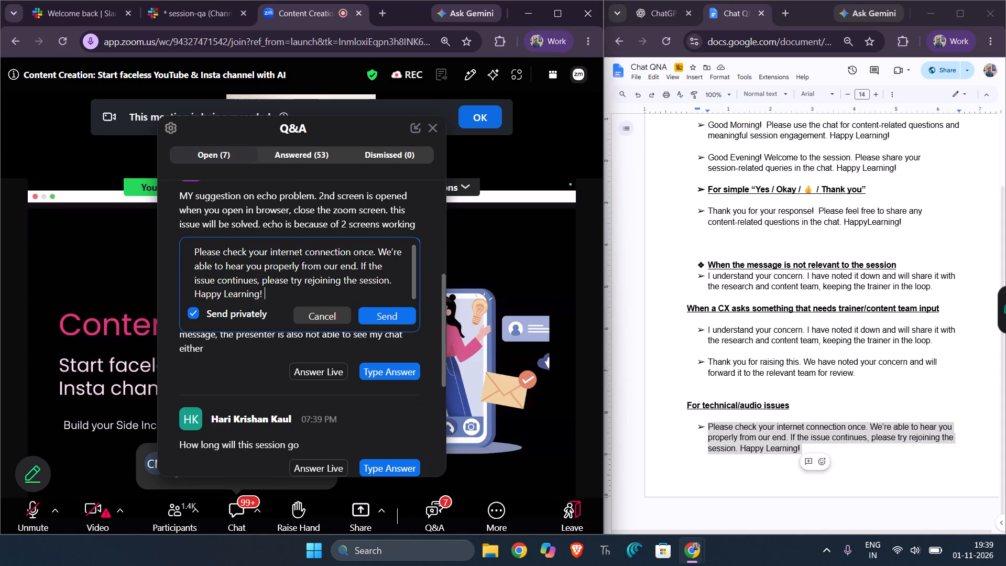
pyautogui.click(368, 323)
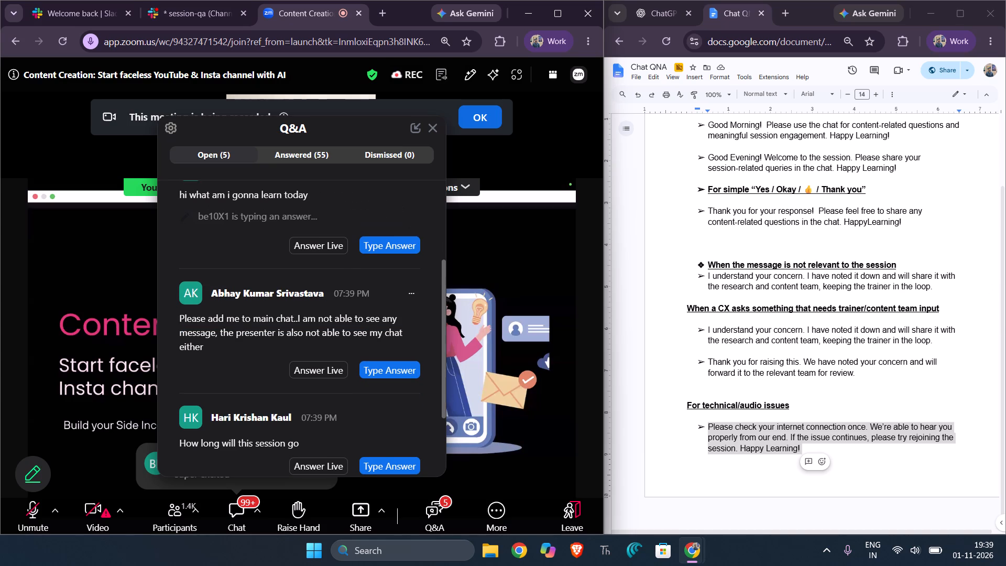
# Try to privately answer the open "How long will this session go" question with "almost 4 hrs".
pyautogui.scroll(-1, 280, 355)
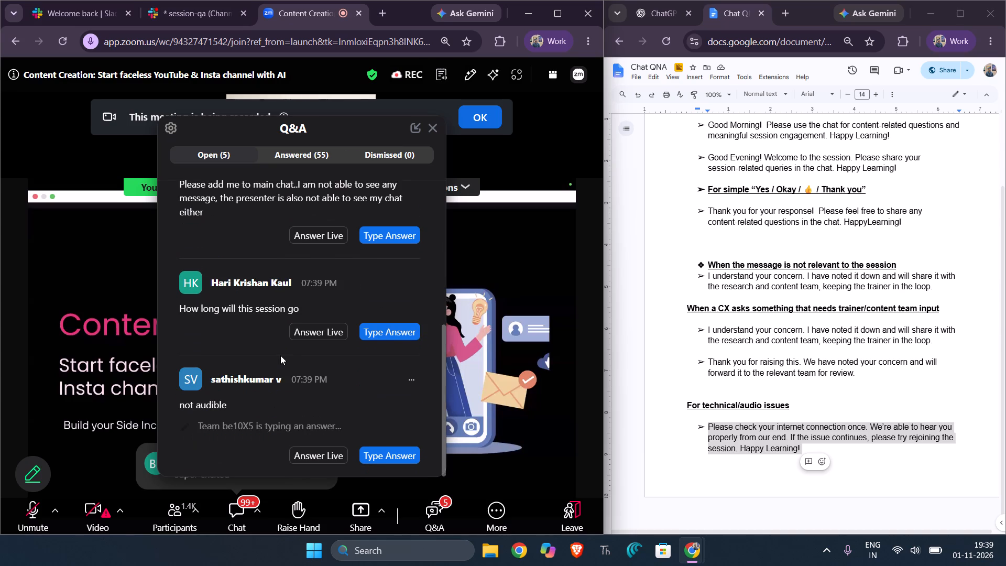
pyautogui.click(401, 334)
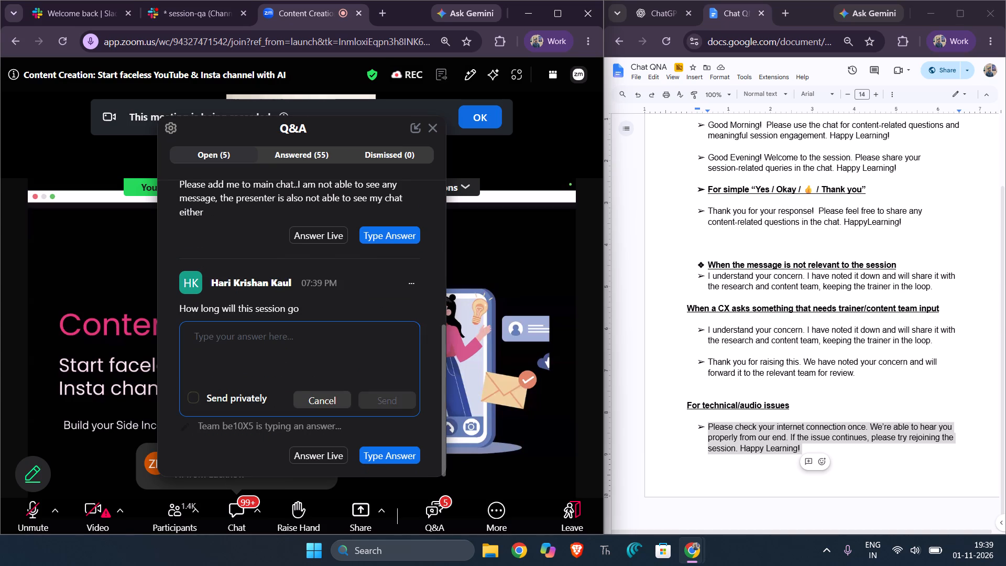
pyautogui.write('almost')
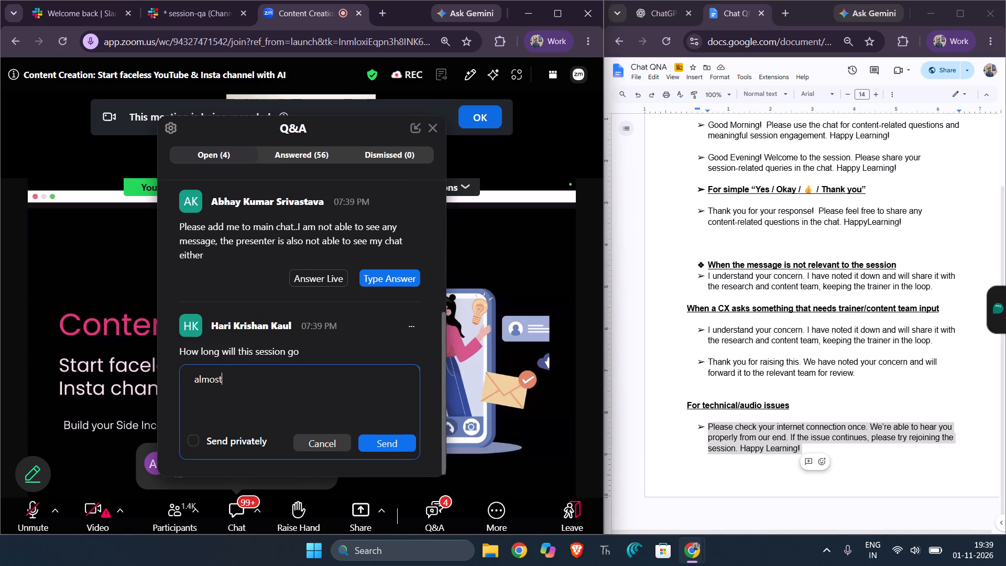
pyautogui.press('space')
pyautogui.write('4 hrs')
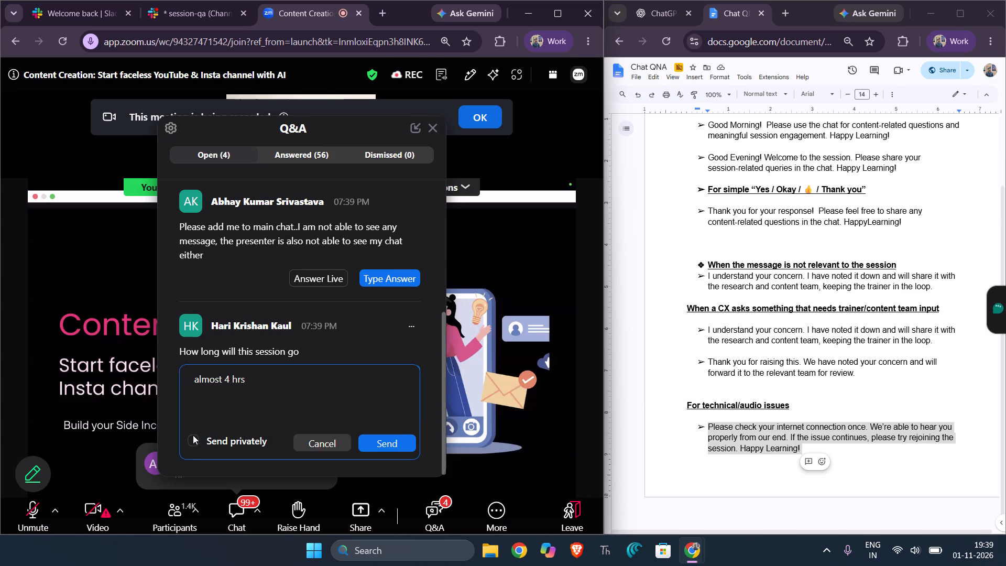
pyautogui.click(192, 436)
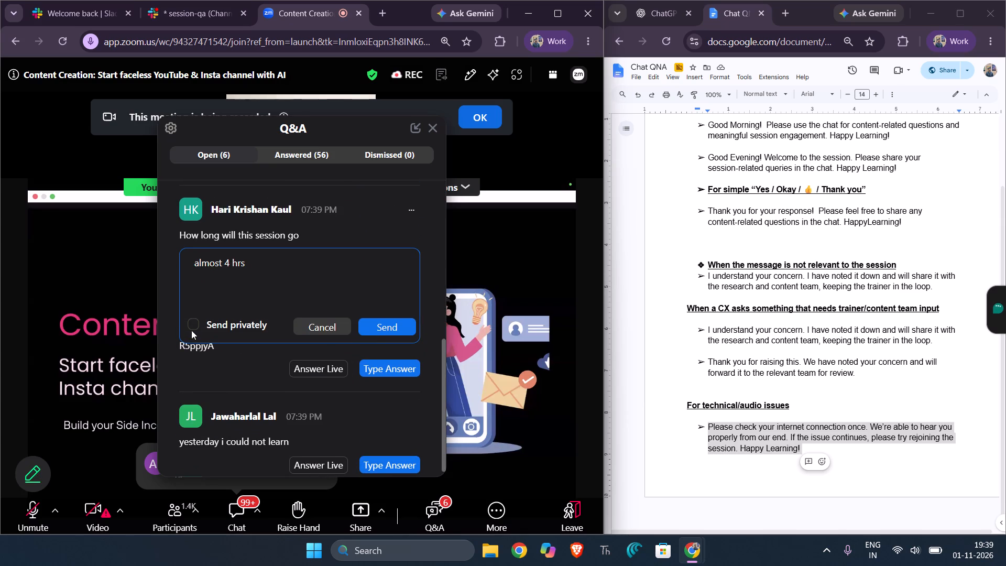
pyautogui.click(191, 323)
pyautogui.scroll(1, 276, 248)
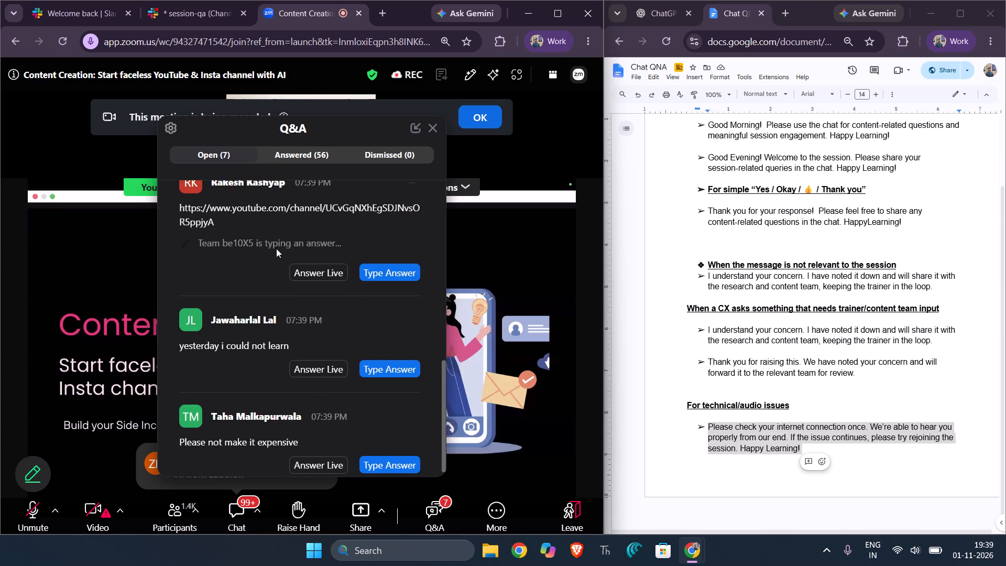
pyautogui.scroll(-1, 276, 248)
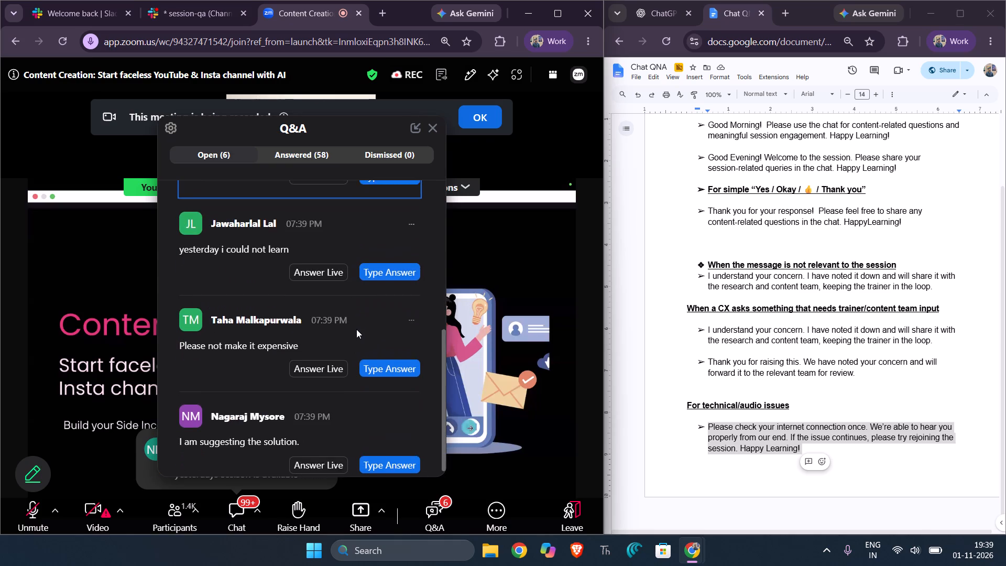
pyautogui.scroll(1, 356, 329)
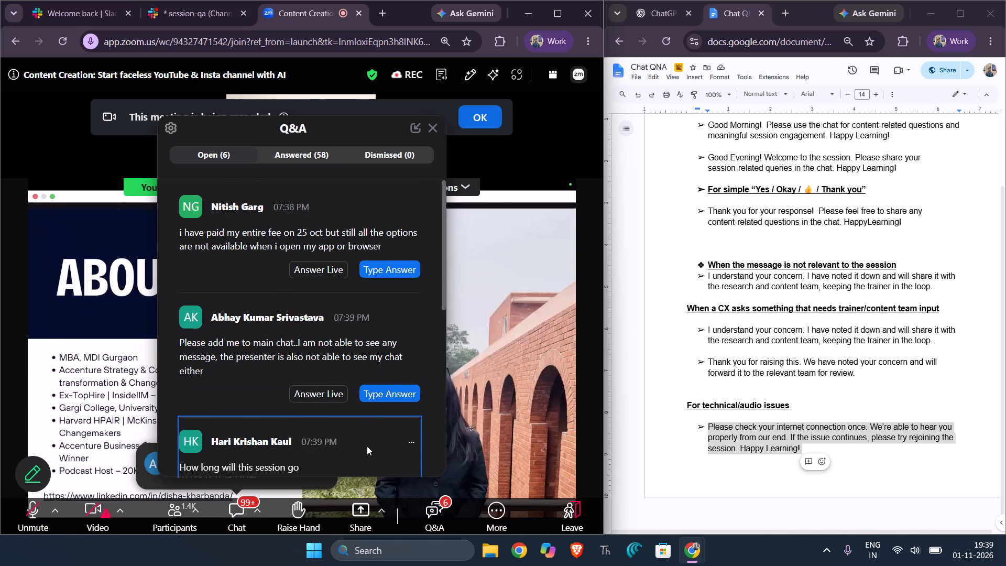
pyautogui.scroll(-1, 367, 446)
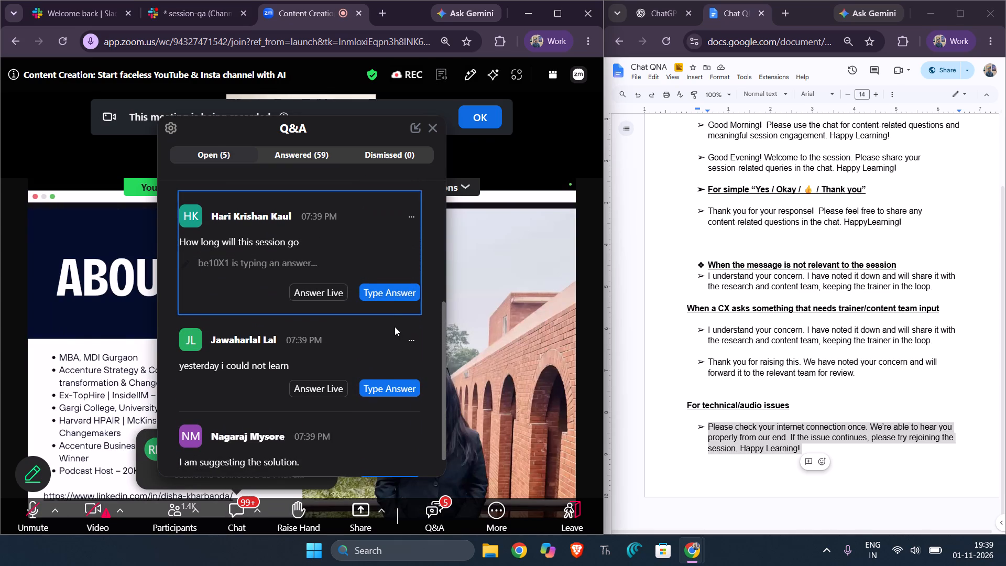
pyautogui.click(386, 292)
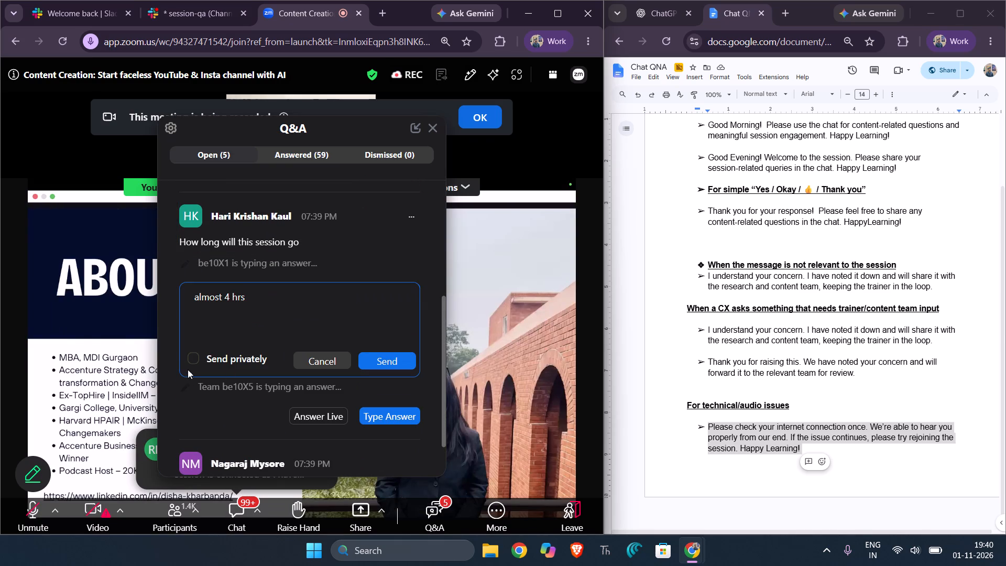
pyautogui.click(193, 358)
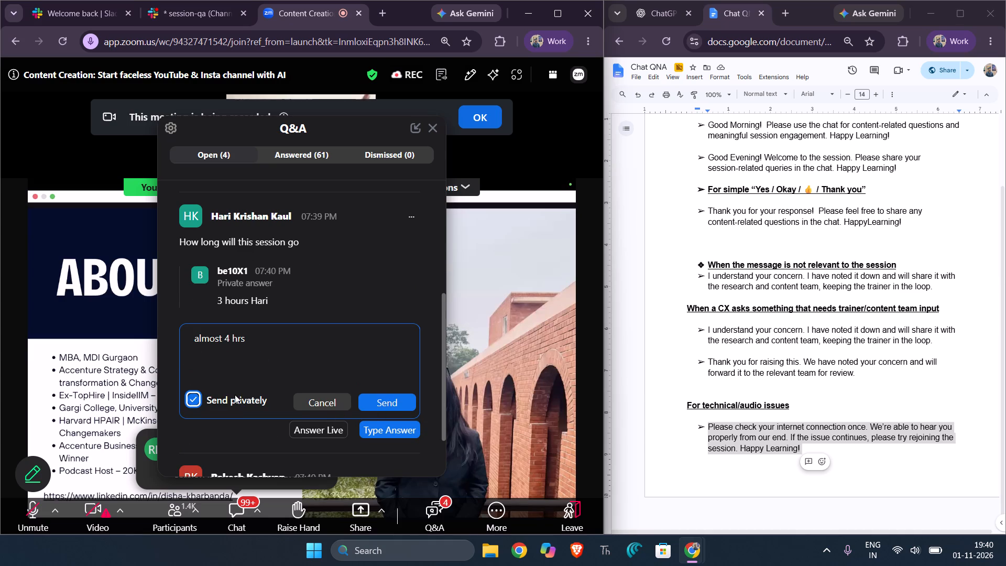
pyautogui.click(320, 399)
# Begin a typed answer with "hey" to the open question "Iam not able to send messages to everyone".
pyautogui.scroll(-1, 250, 396)
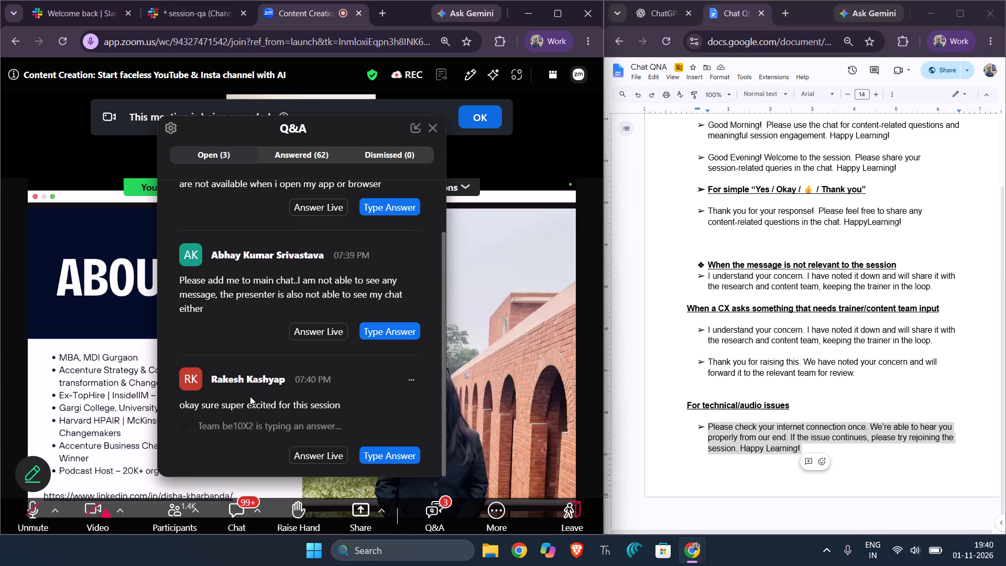
pyautogui.scroll(2, 250, 396)
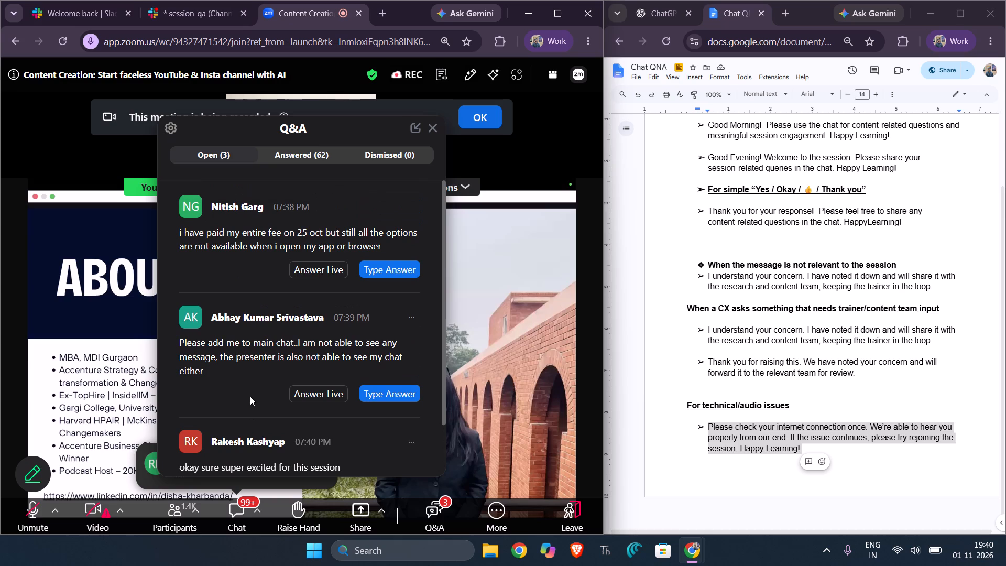
pyautogui.scroll(5, 250, 396)
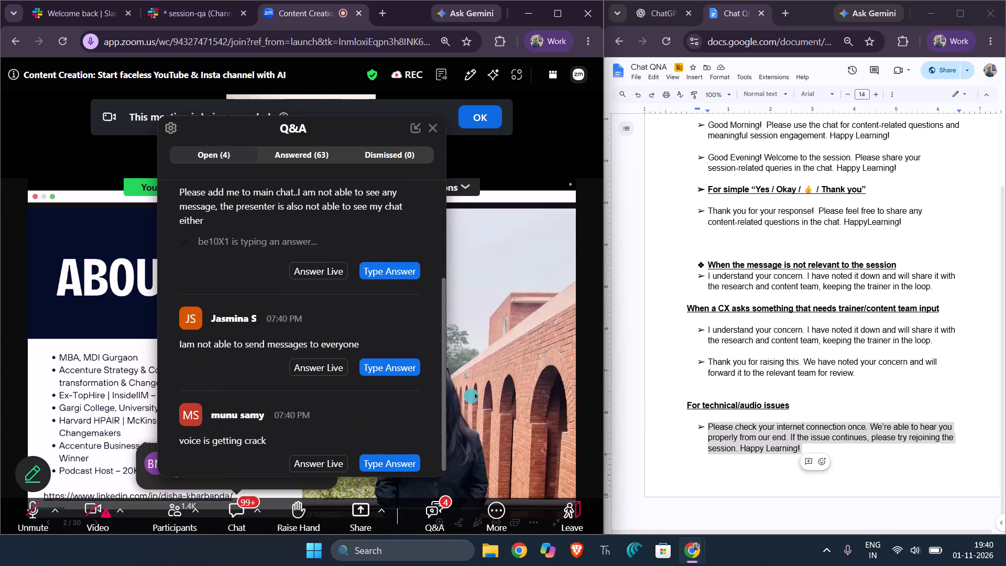
pyautogui.scroll(-1, 266, 317)
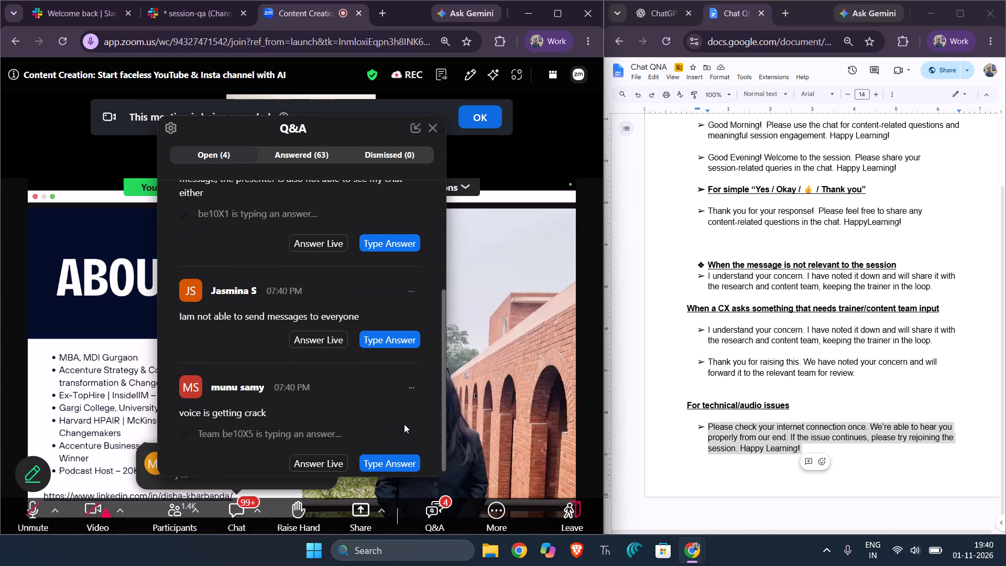
pyautogui.click(399, 338)
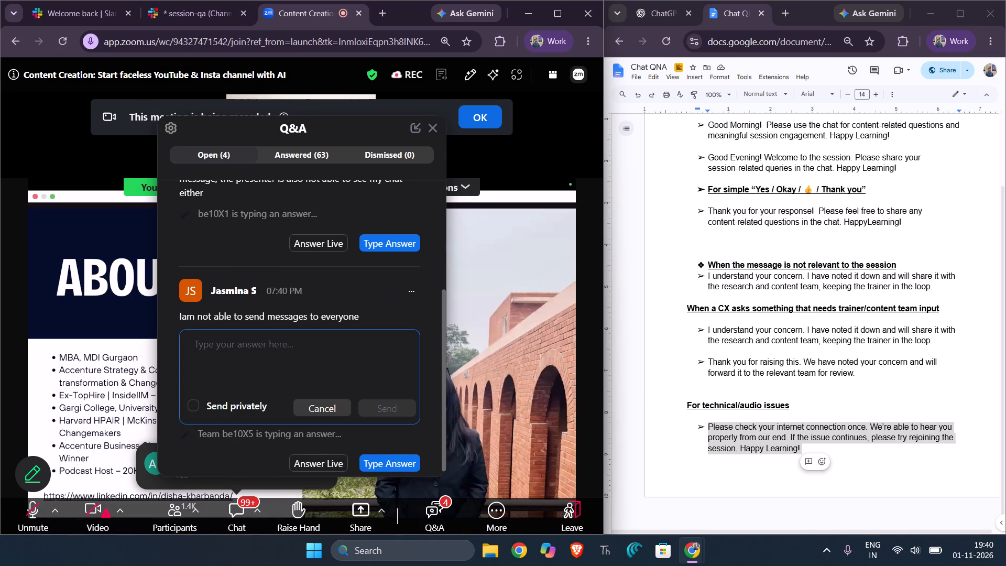
pyautogui.write('hey')
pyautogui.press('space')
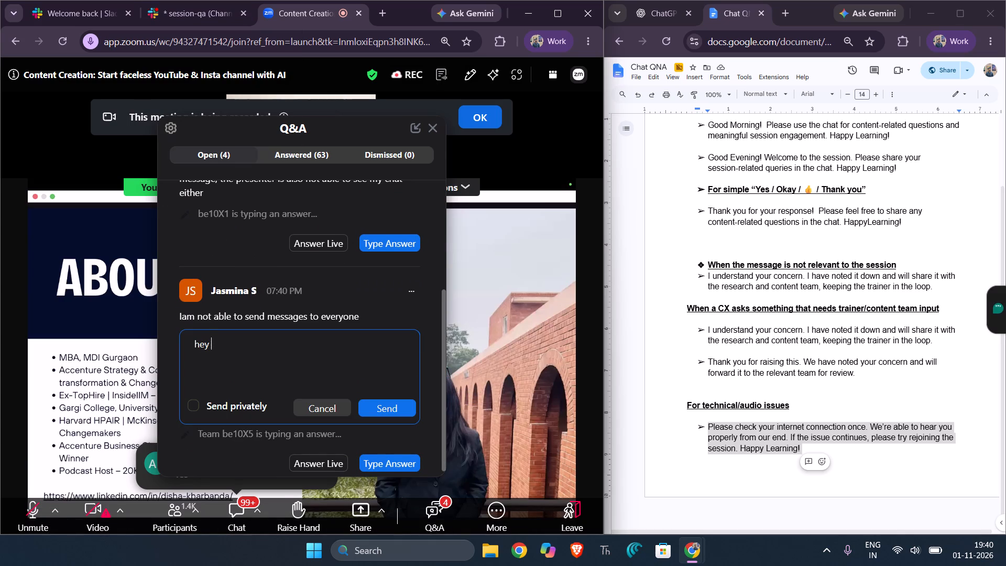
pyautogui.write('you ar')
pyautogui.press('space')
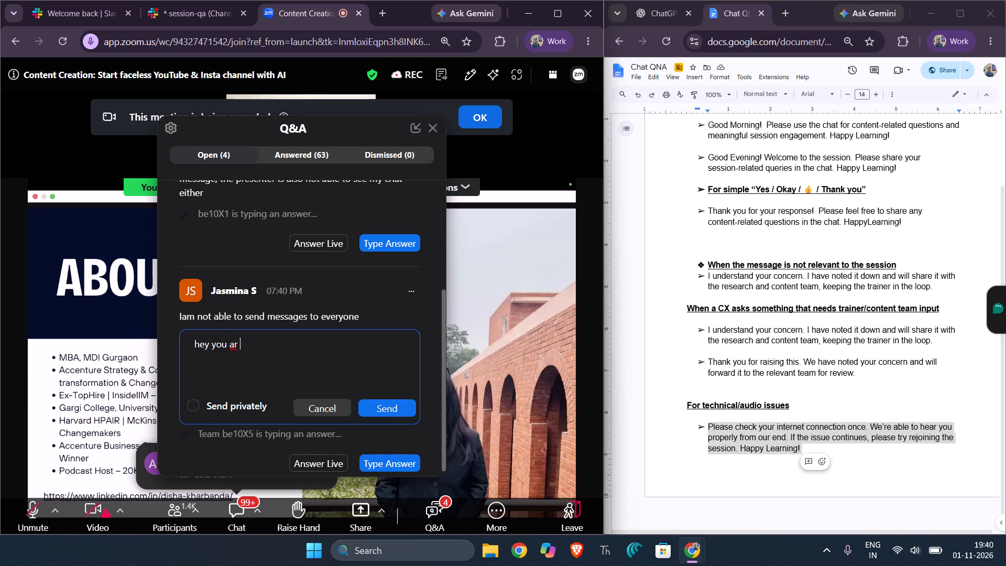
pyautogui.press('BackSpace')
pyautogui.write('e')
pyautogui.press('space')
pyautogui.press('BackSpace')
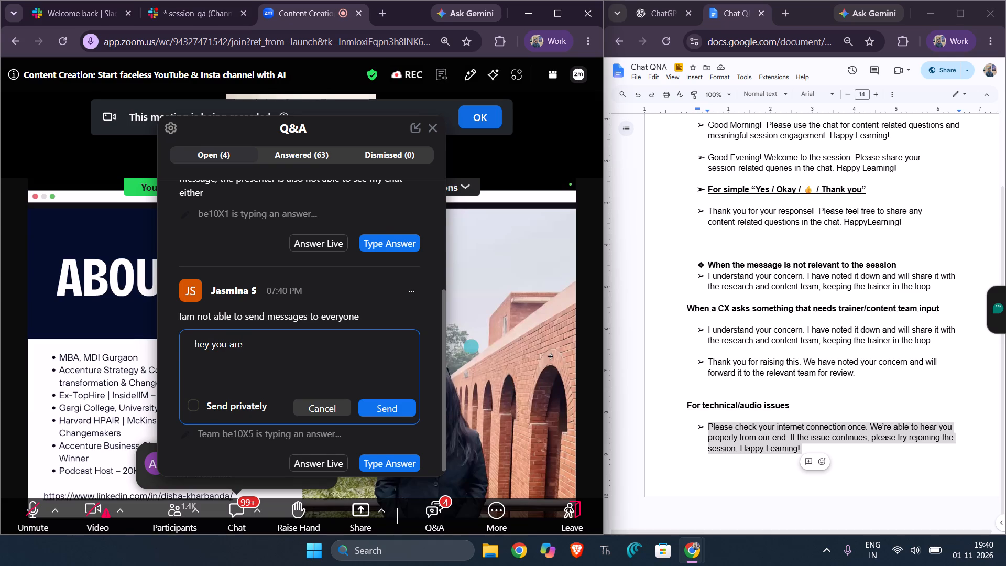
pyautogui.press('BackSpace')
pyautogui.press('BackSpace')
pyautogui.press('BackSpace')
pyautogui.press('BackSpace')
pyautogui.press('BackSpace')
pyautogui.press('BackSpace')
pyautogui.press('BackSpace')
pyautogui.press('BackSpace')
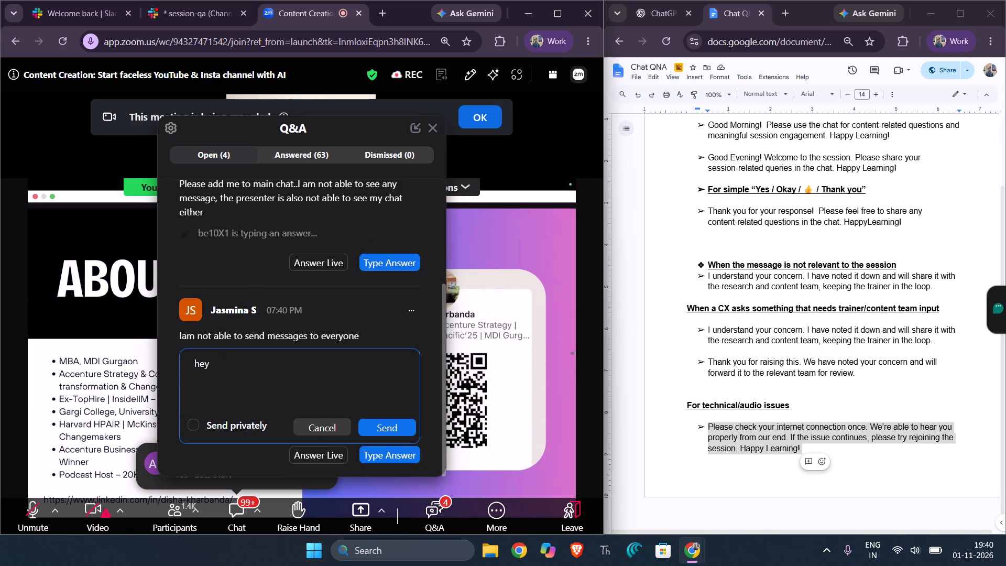
# Complete the answer about not being able to message everyone as "hey! Please ask question" and send it privately.
pyautogui.write('!')
pyautogui.press('space')
pyautogui.write('Please ask')
pyautogui.press('space')
pyautogui.write('qy')
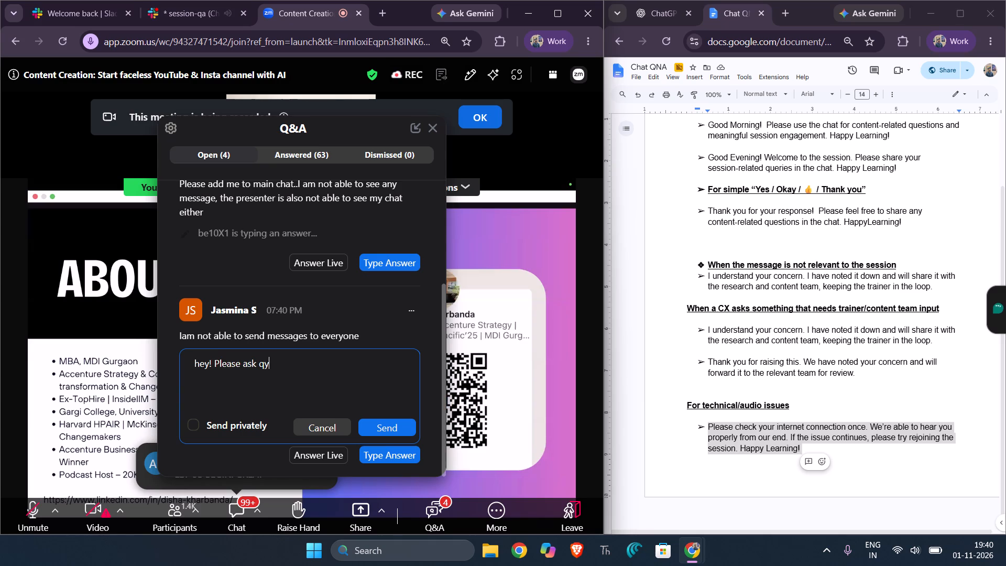
pyautogui.press('BackSpace')
pyautogui.write('uestion')
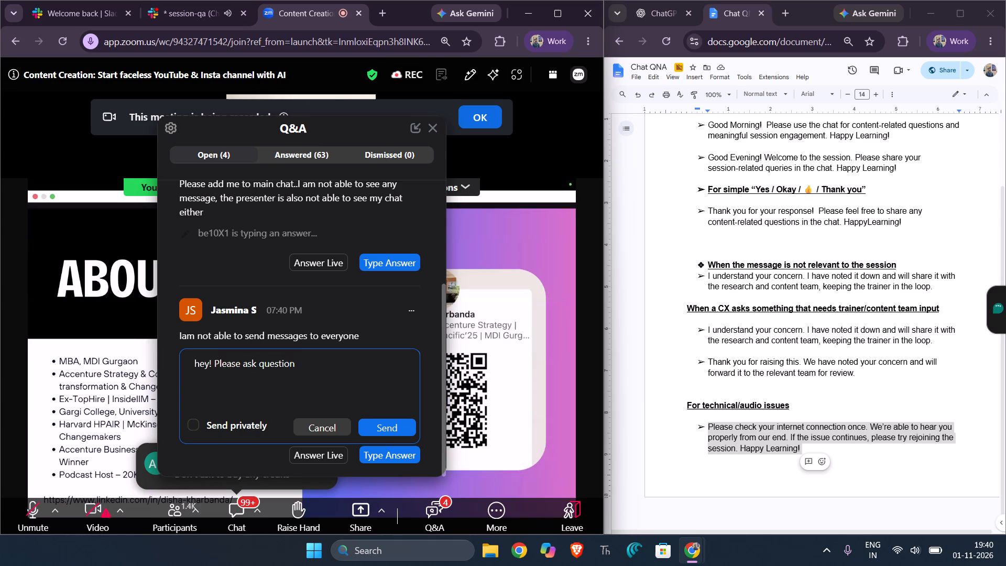
pyautogui.click(195, 422)
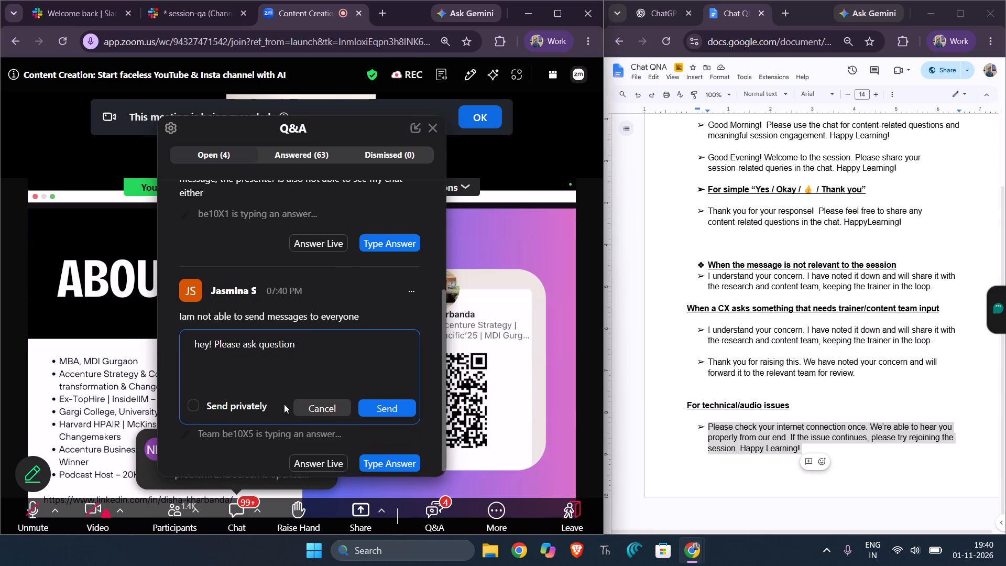
pyautogui.click(191, 404)
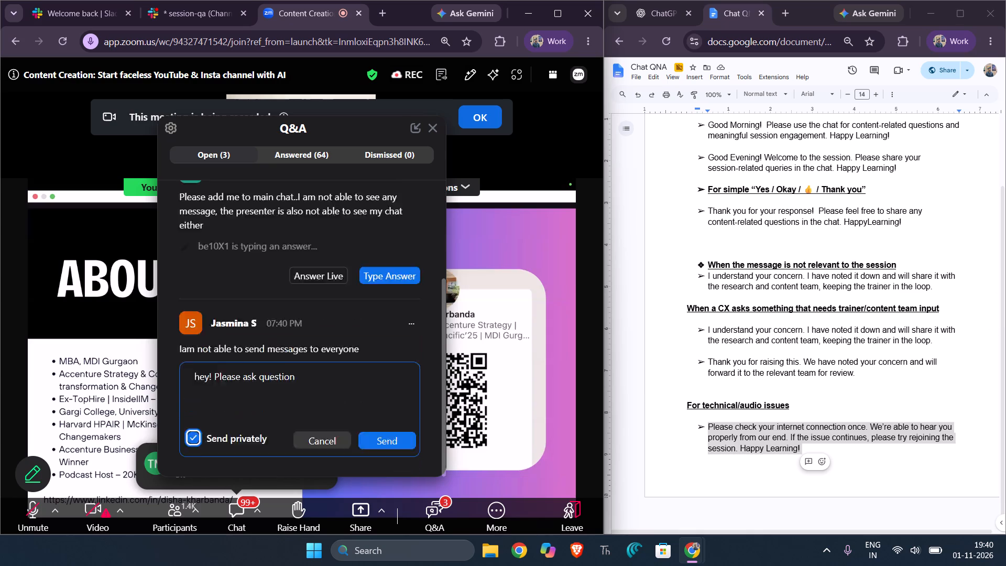
pyautogui.scroll(-1, 296, 430)
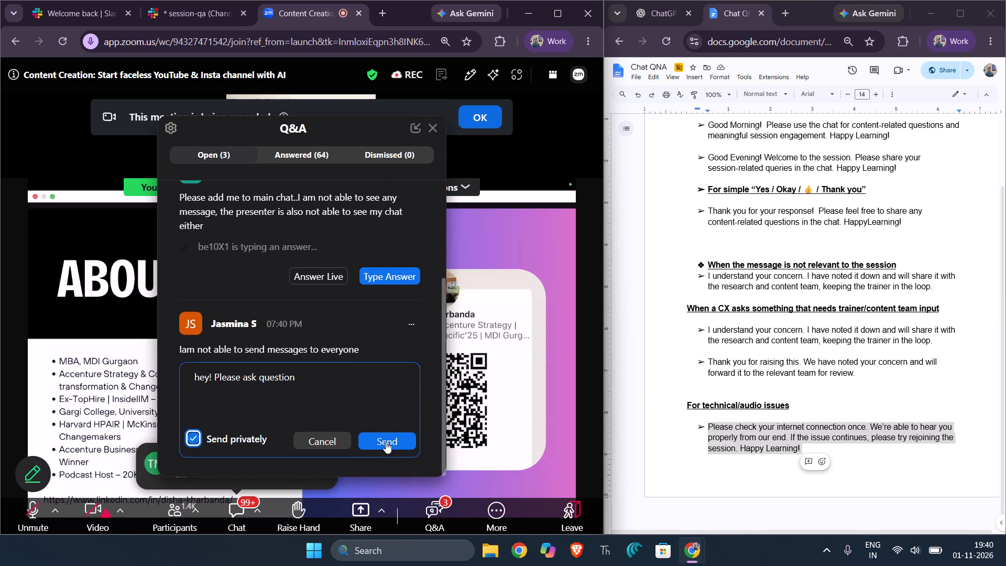
pyautogui.click(393, 443)
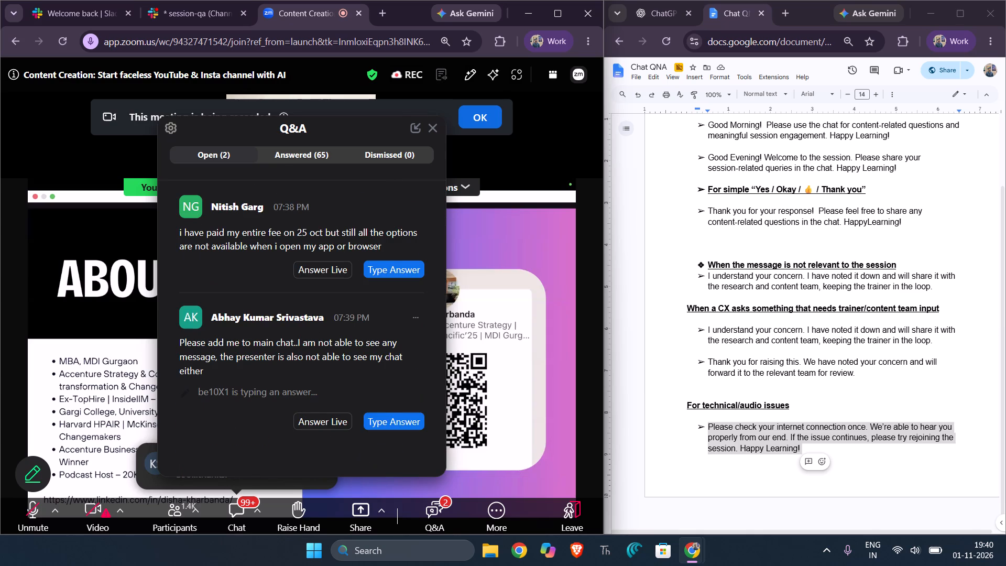